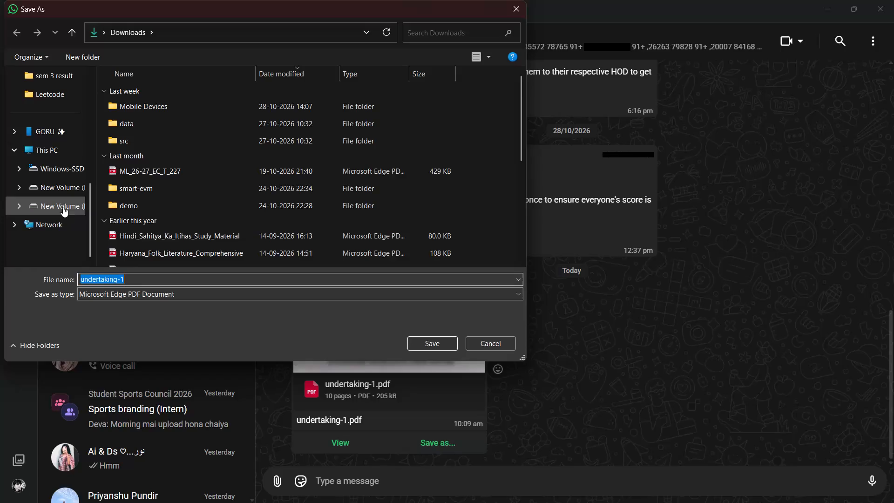
Create a folder named ISC ss inside clg notes > Sem 3 on New Volume (E:).
double_click(67, 184)
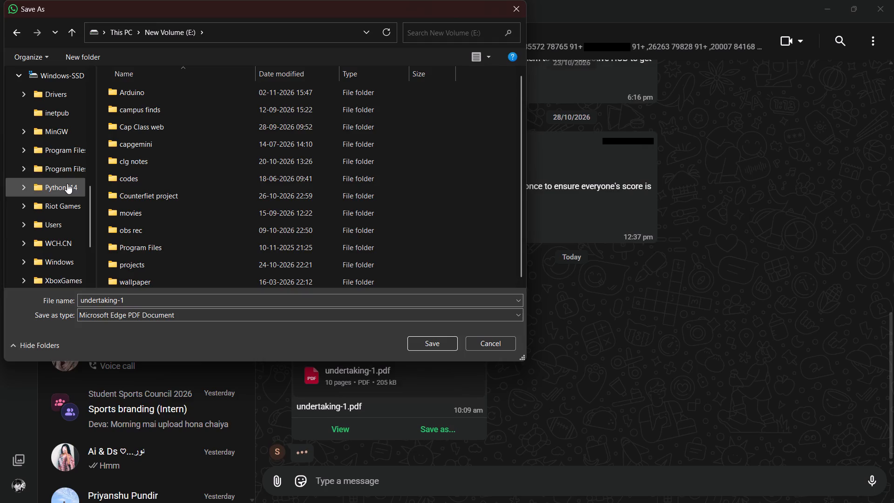
double_click(130, 166)
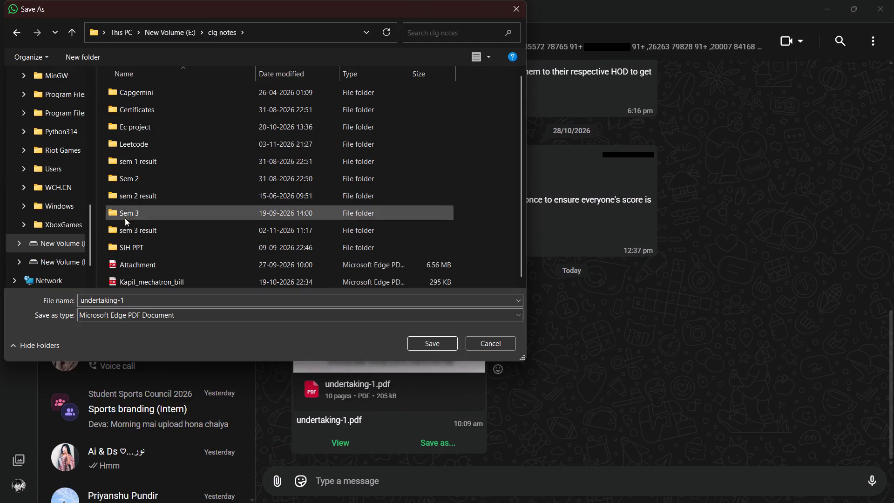
double_click(149, 217)
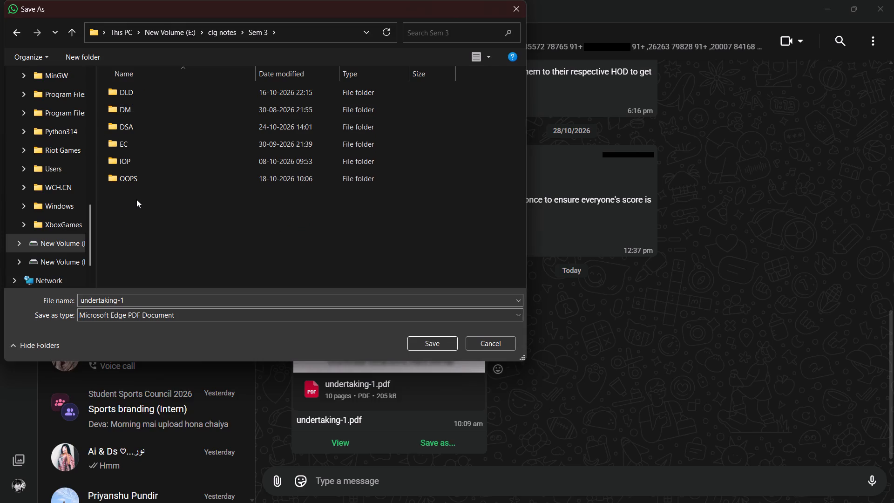
key(ctrl+shift+n)
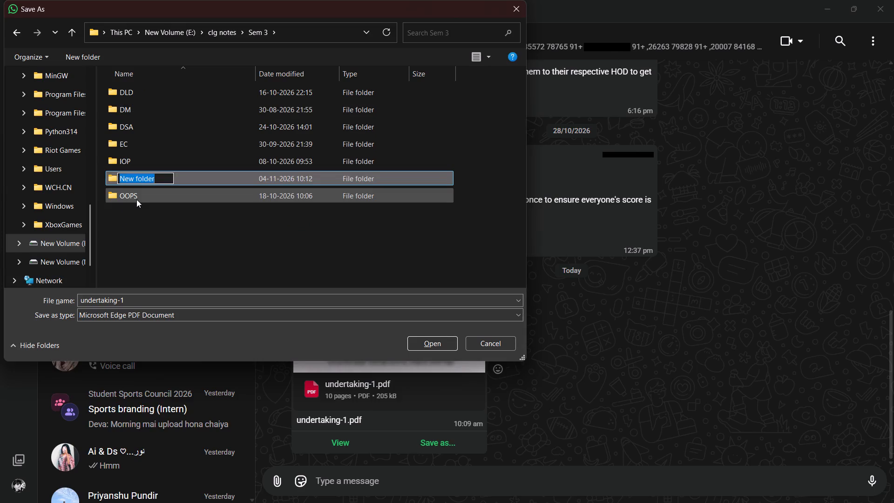
text(ISC ss)
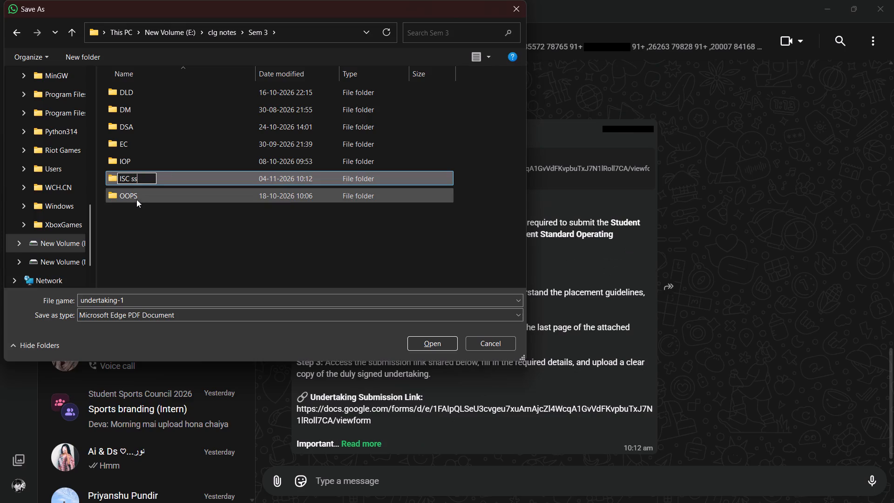
key(space)
key(Return)
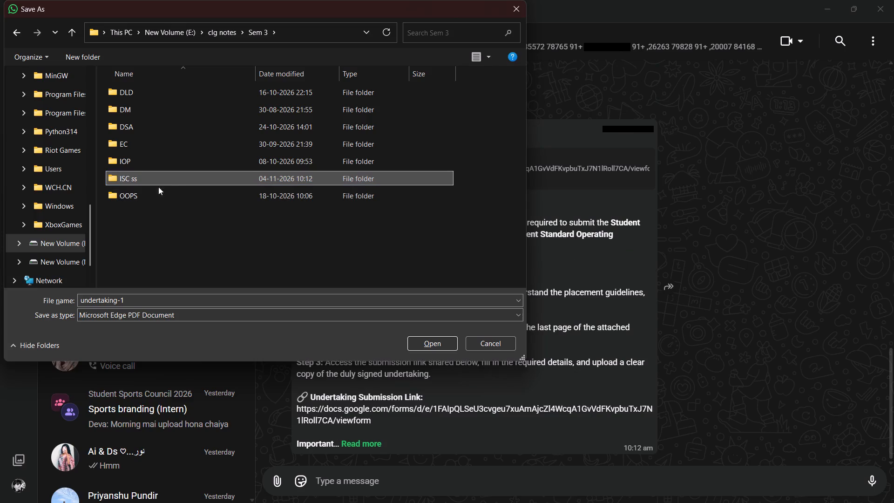
Save the undertaking-1 PDF in the new ISC ss folder.
double_click(168, 177)
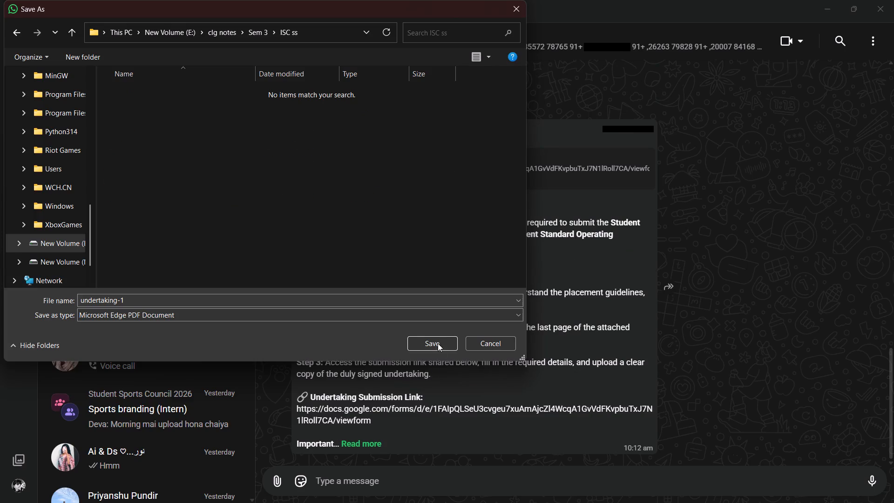
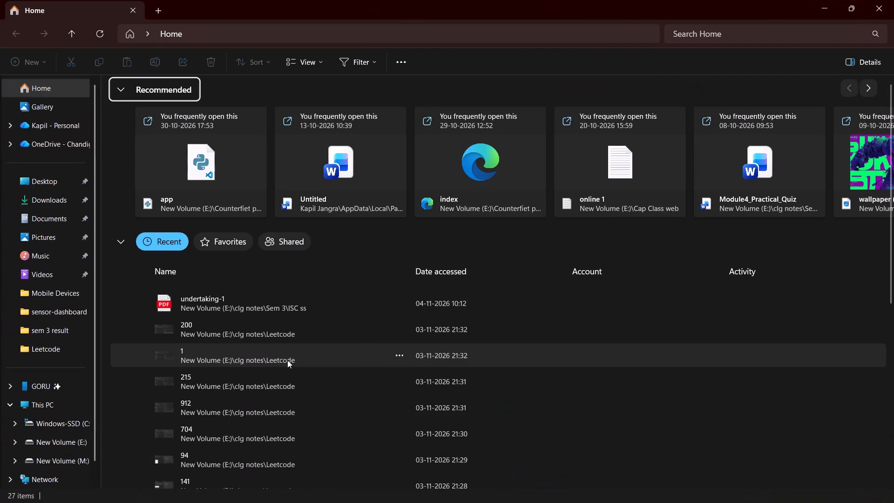
Open the undertaking-1 PDF in Word as an editable document, making Word the app always used for PDF files.
click(403, 305)
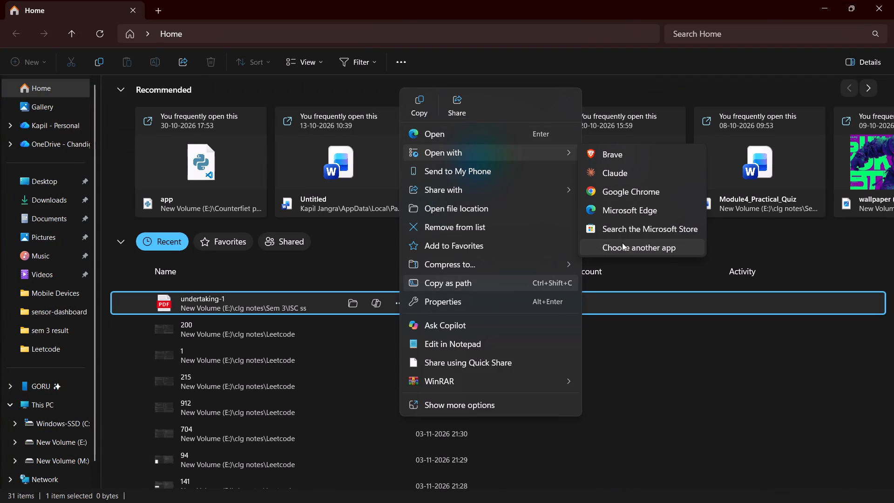
click(622, 243)
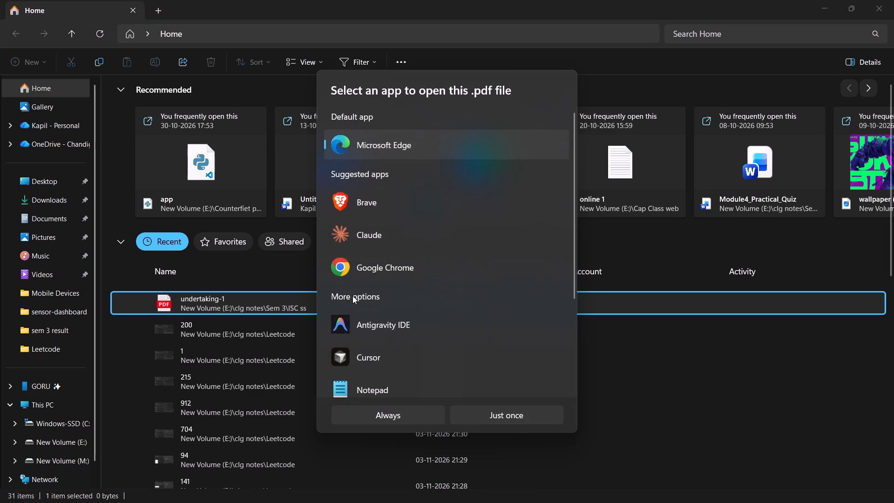
scroll(352, 296, down, 4)
click(358, 319)
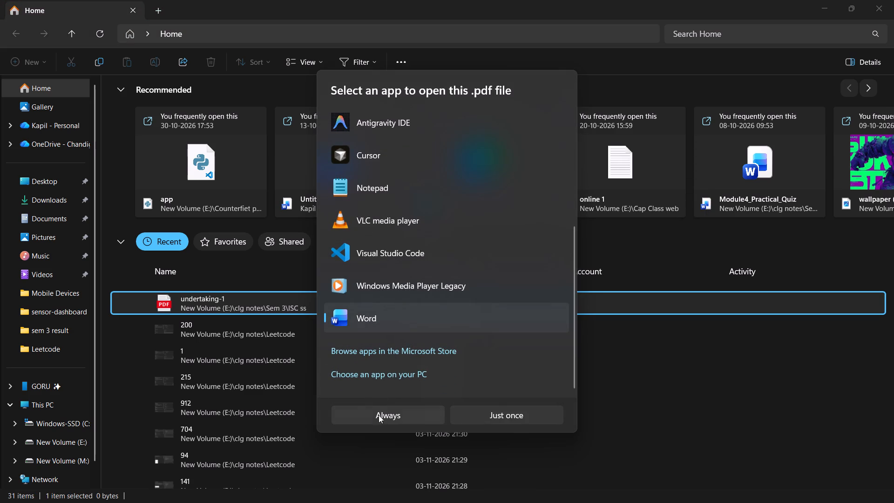
click(375, 419)
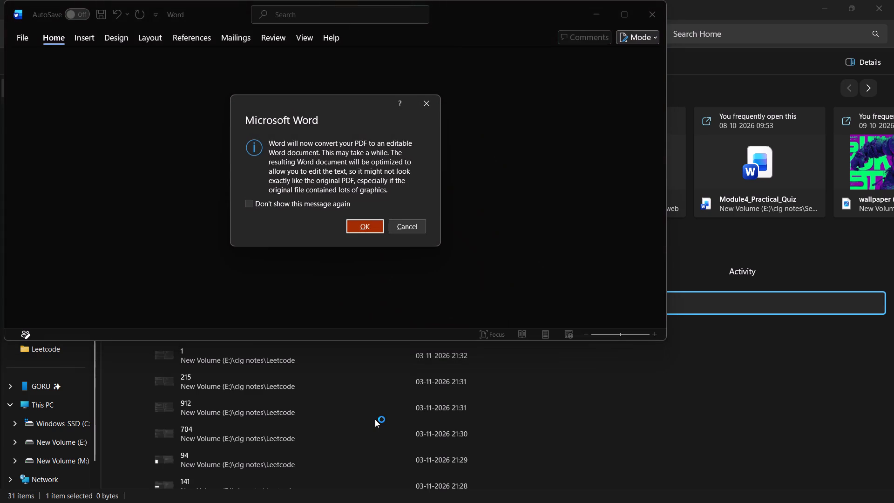
click(367, 225)
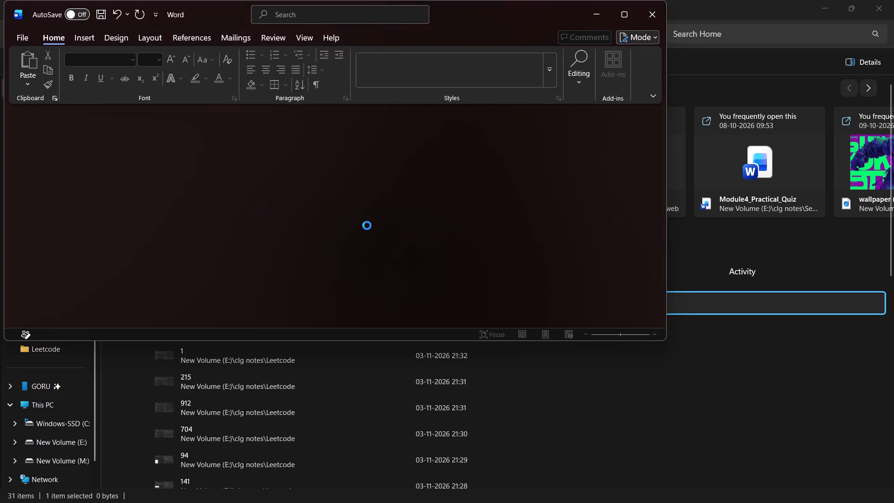
click(617, 10)
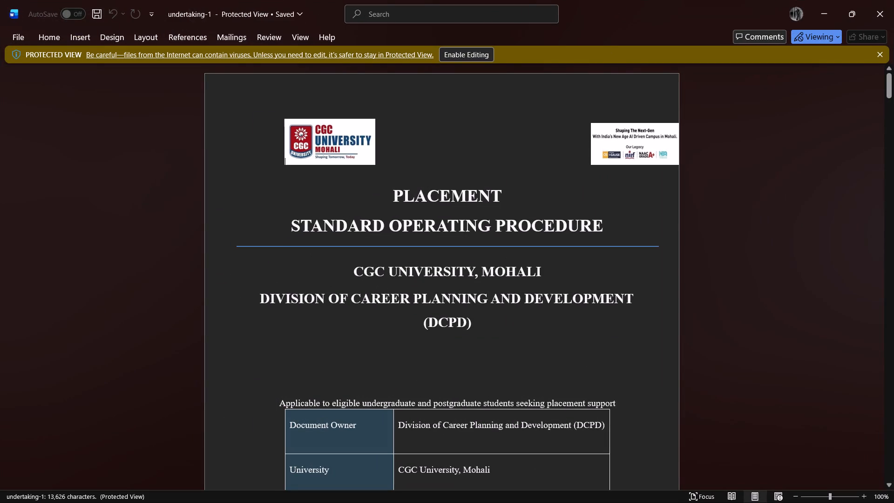
Enable editing for the protected undertaking-1 document and accept its PDF conversion.
click(453, 51)
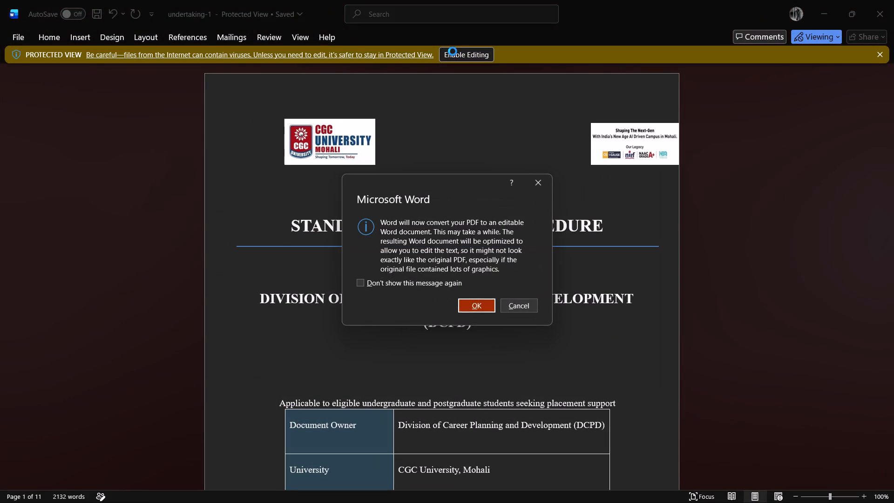
click(473, 306)
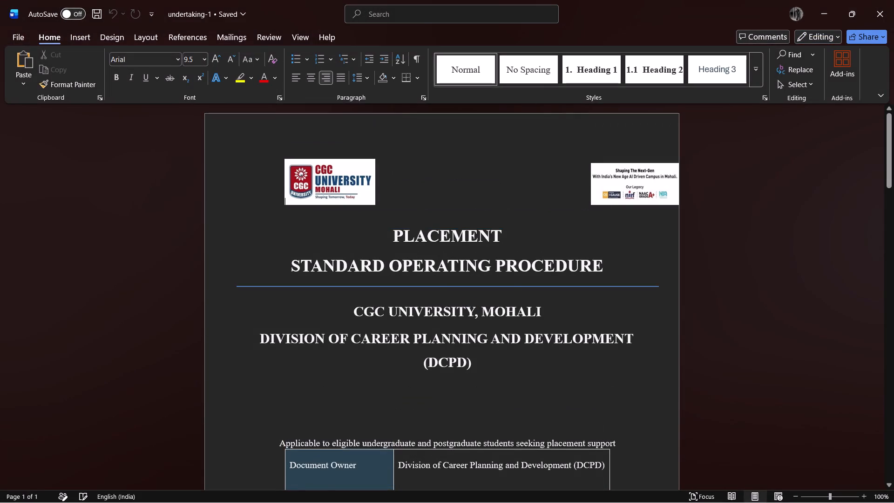
Remove the blank underscore line after the Name label in the Appendix 1 student undertaking form.
scroll(473, 306, down, 13)
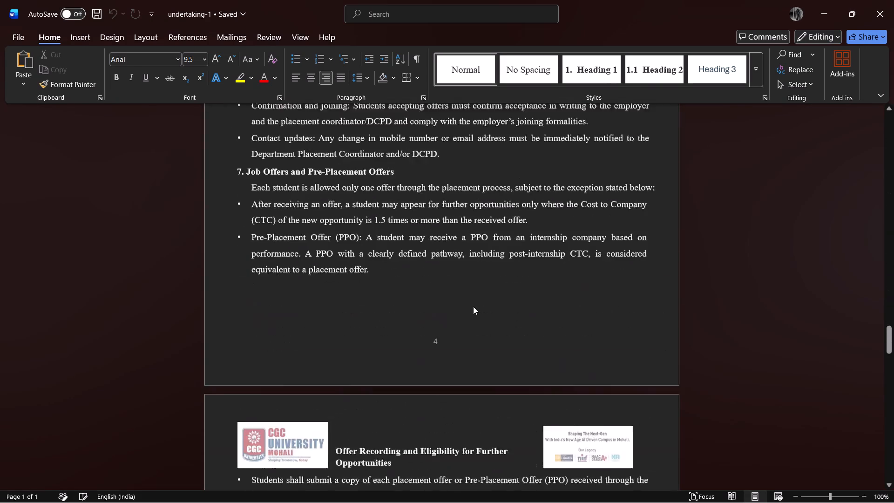
scroll(473, 306, down, 12)
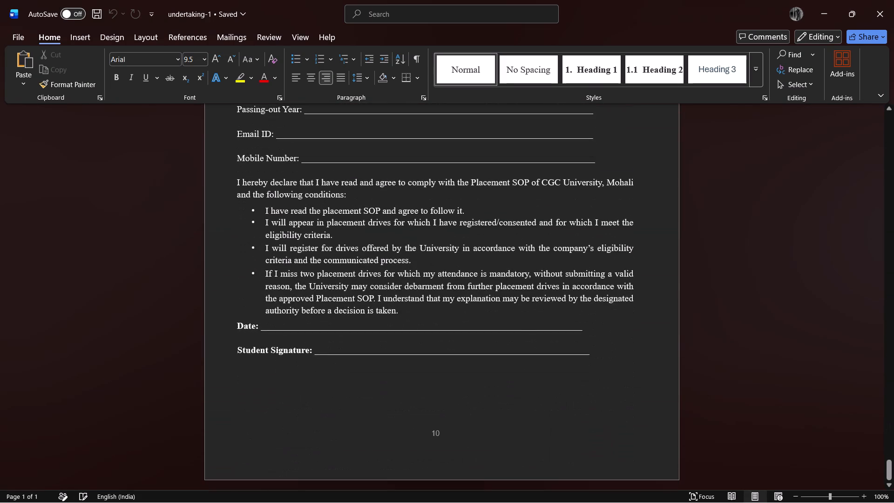
scroll(473, 306, down, 1)
scroll(473, 306, up, 2)
scroll(473, 306, down, 1)
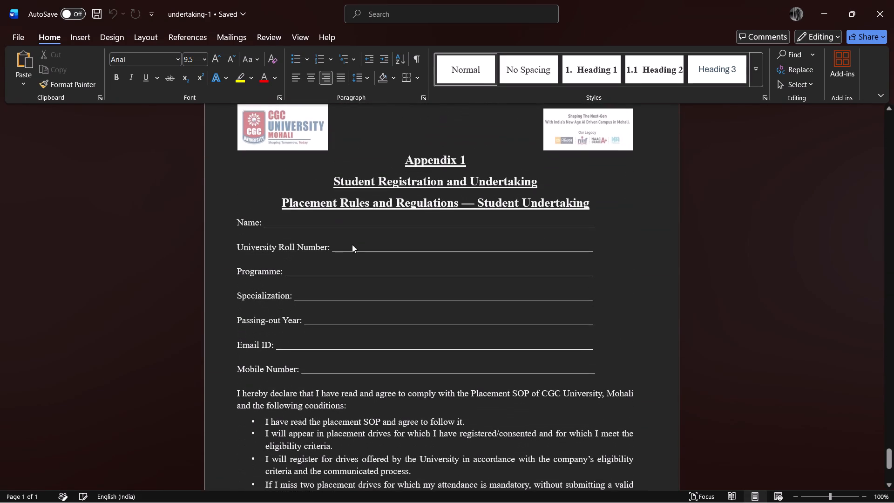
click(296, 217)
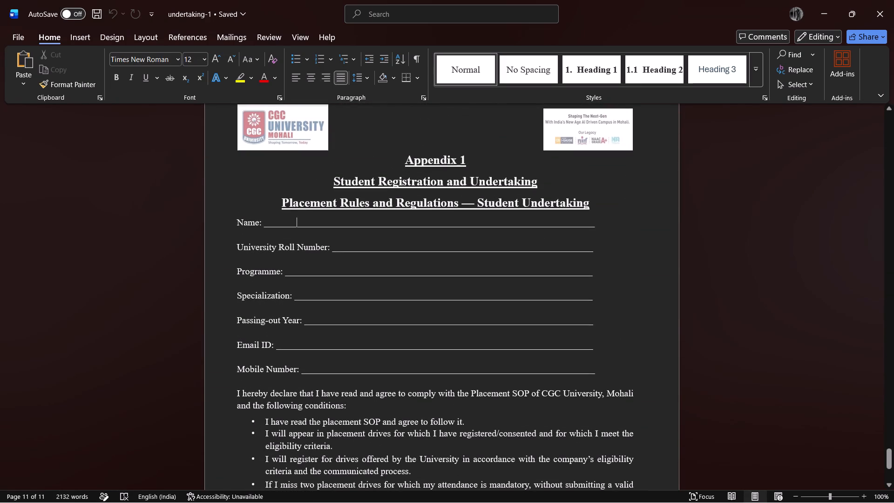
key(shift+Delete)
key(shift+Delete)
key(shift+Delete)
key(shift+Delete)
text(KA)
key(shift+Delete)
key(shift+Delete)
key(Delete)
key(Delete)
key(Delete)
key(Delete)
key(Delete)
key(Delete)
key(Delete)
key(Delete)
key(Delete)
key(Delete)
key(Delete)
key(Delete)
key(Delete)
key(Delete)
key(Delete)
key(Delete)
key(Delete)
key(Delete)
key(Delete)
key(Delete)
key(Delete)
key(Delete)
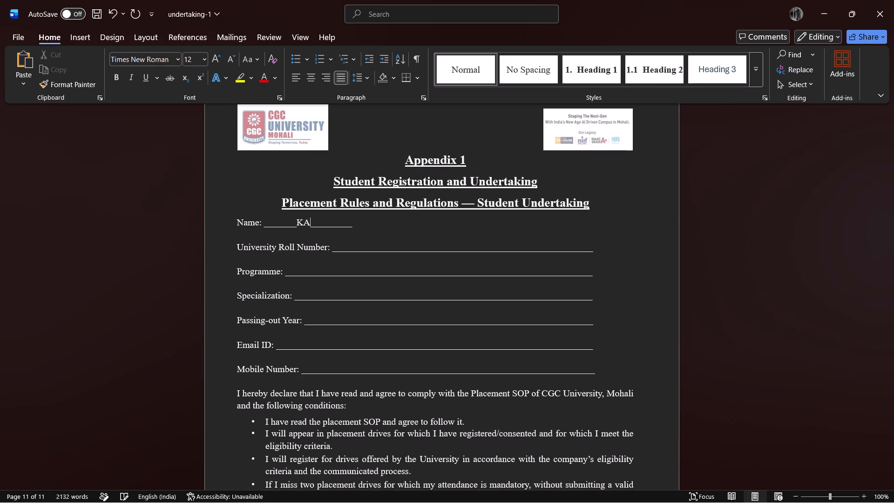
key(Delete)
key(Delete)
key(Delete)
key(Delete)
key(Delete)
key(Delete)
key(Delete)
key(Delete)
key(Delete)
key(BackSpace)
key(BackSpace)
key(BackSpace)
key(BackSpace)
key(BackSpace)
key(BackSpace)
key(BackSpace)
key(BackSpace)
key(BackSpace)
Enter the student's first name after the Name label, capitalising only its initial and leaving extra space before it.
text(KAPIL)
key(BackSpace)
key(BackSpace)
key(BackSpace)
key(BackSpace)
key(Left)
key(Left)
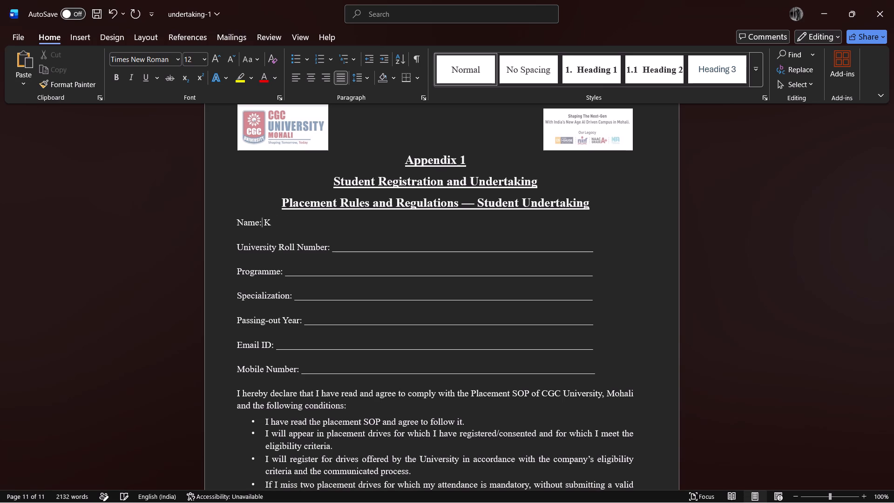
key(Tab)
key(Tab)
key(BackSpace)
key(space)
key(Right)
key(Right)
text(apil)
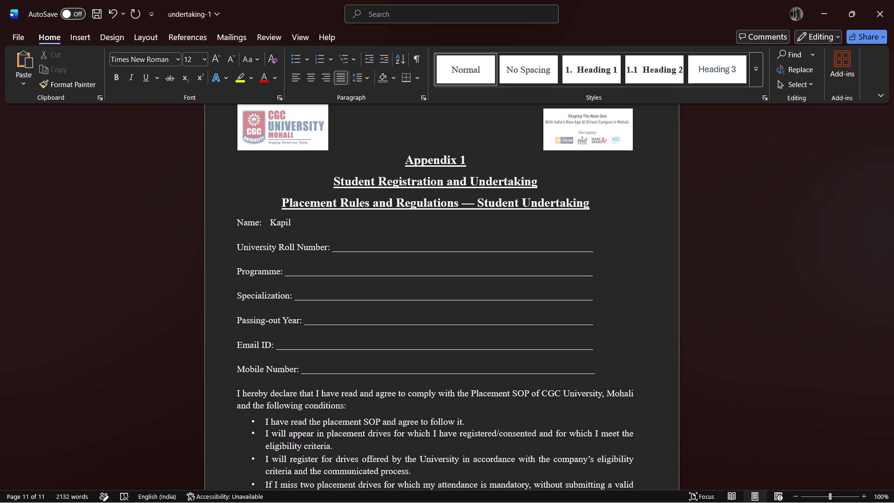
Remove the blank underscore line after the University Roll Number label.
click(594, 250)
key(BackSpace)
key(BackSpace)
key(BackSpace)
key(BackSpace)
key(BackSpace)
key(BackSpace)
key(BackSpace)
key(BackSpace)
key(BackSpace)
key(BackSpace)
key(BackSpace)
key(BackSpace)
key(BackSpace)
key(BackSpace)
key(BackSpace)
key(BackSpace)
key(BackSpace)
key(BackSpace)
key(BackSpace)
key(BackSpace)
key(BackSpace)
key(BackSpace)
key(BackSpace)
key(BackSpace)
key(BackSpace)
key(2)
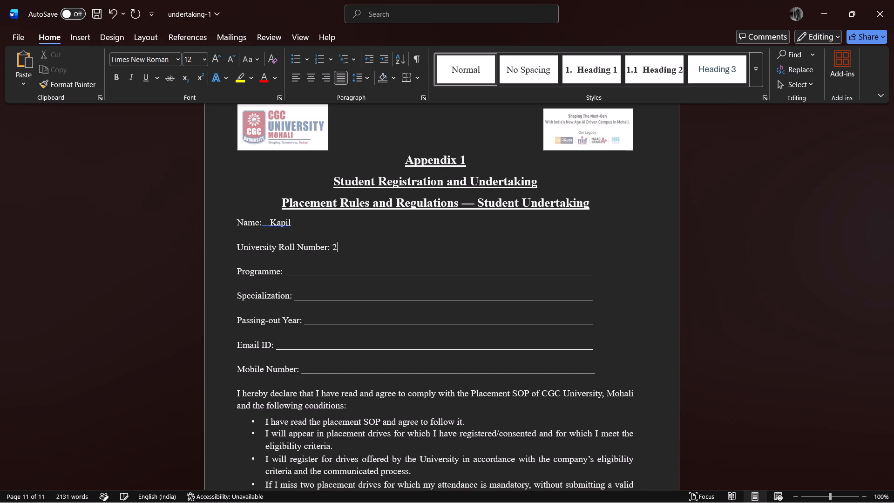
key(BackSpace)
Replace the spacing between the Name label and the entered name with a space, a tab and three spaces.
click(271, 225)
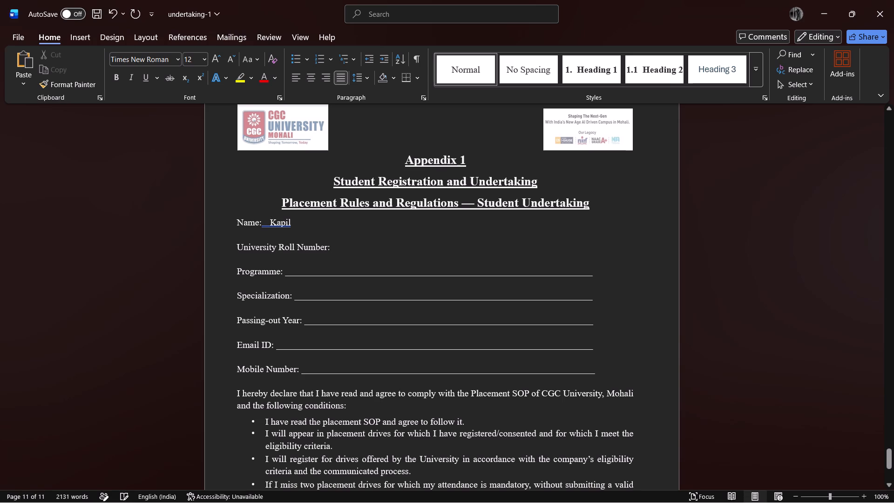
key(BackSpace)
key(BackSpace)
key(BackSpace)
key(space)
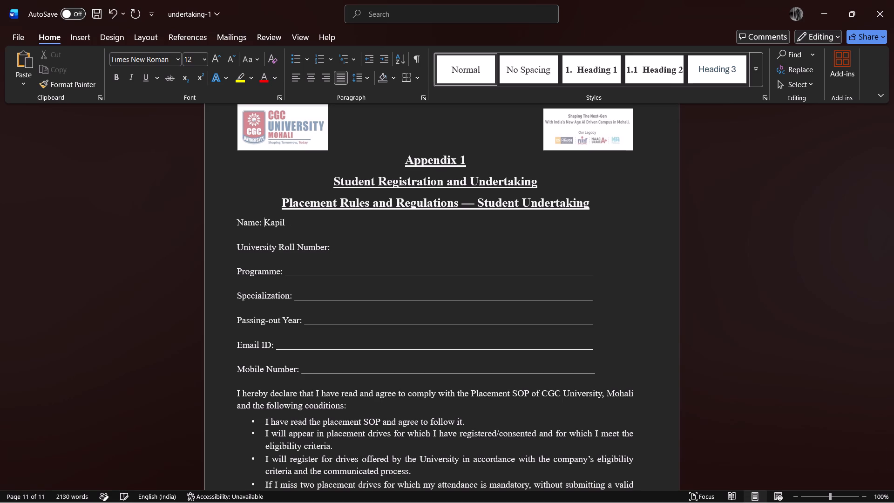
key(Tab)
key(Tab)
key(BackSpace)
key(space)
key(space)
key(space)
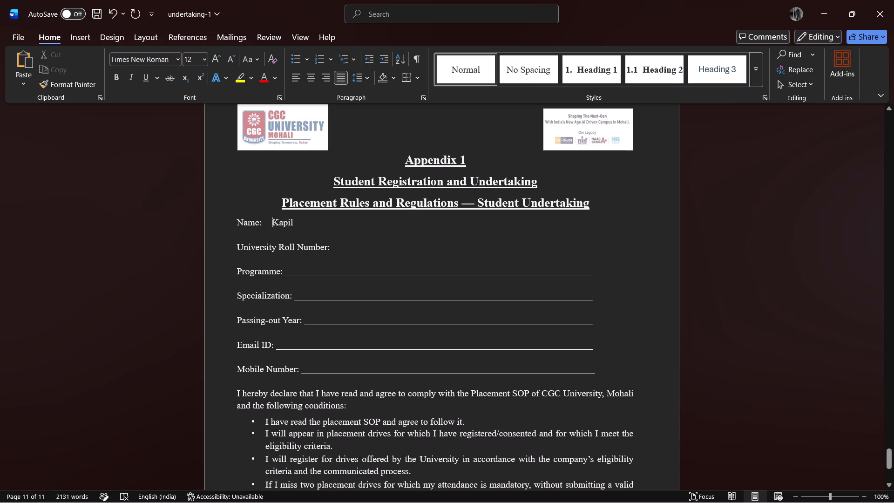
Enter the student's university roll number after its label, preceded by four extra spaces.
click(333, 249)
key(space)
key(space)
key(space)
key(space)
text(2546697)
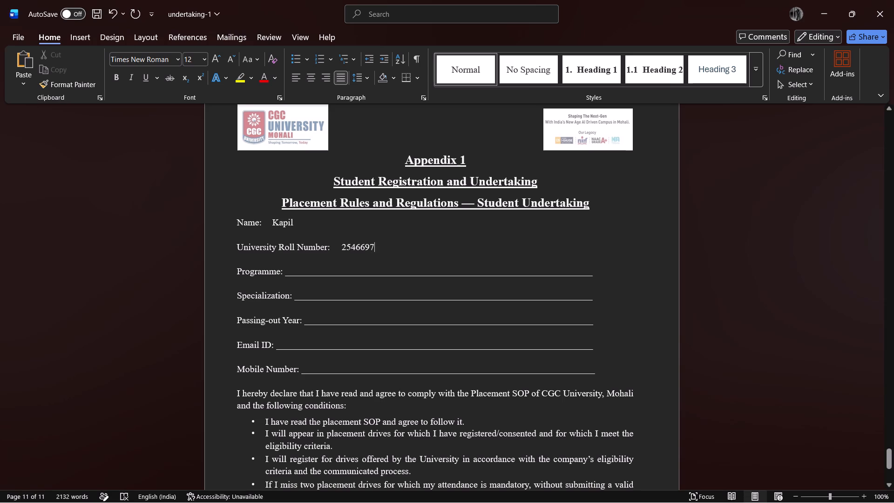
Remove the blank underscore line and the space before it after the Programme label.
click(284, 272)
key(Delete)
key(Delete)
key(Delete)
key(Delete)
key(Delete)
key(Delete)
key(Delete)
key(Delete)
key(Delete)
key(Delete)
key(Delete)
key(Delete)
key(Delete)
key(Delete)
key(Delete)
key(Delete)
key(Delete)
key(Delete)
key(Delete)
key(Delete)
key(Delete)
key(Delete)
key(Delete)
key(Delete)
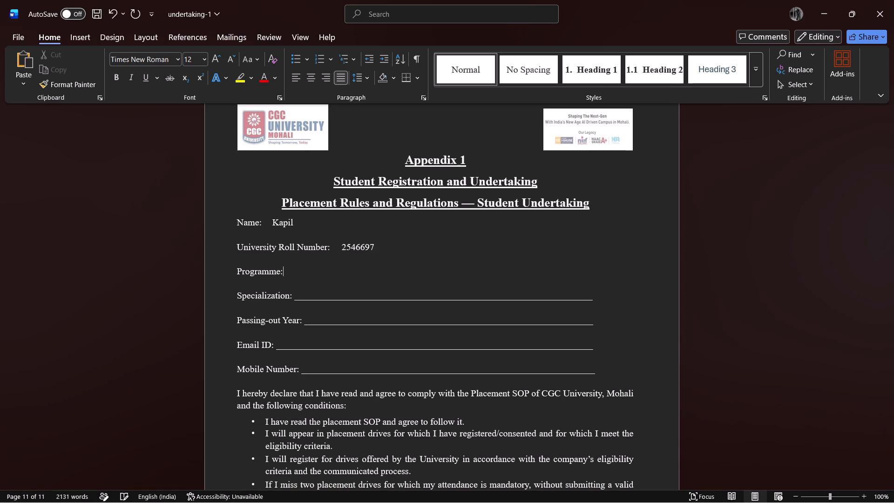
Enter "B. TECH" after the Programme label, preceded by five spaces and followed by one.
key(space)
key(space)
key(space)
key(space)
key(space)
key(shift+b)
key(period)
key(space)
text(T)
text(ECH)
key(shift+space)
Remove the blank underscore line after the Specialization label.
click(294, 296)
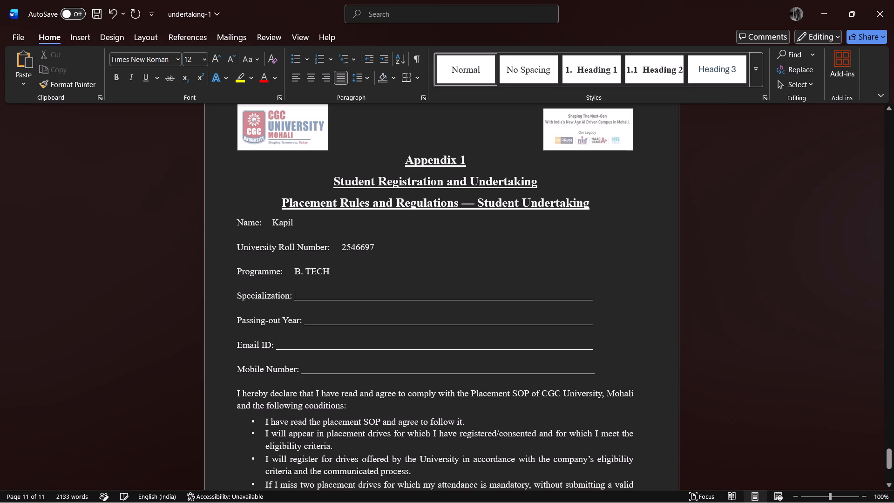
key(Delete)
key(Delete)
key(Delete)
key(Delete)
key(Delete)
key(Delete)
key(Delete)
key(Delete)
key(Delete)
key(Delete)
key(Delete)
key(Delete)
key(Delete)
key(Delete)
key(Delete)
key(Delete)
key(Delete)
key(Delete)
key(Delete)
key(Delete)
key(Delete)
key(Delete)
Enter "AI & DS" after the Specialization label, preceded by four extra spaces and followed by one.
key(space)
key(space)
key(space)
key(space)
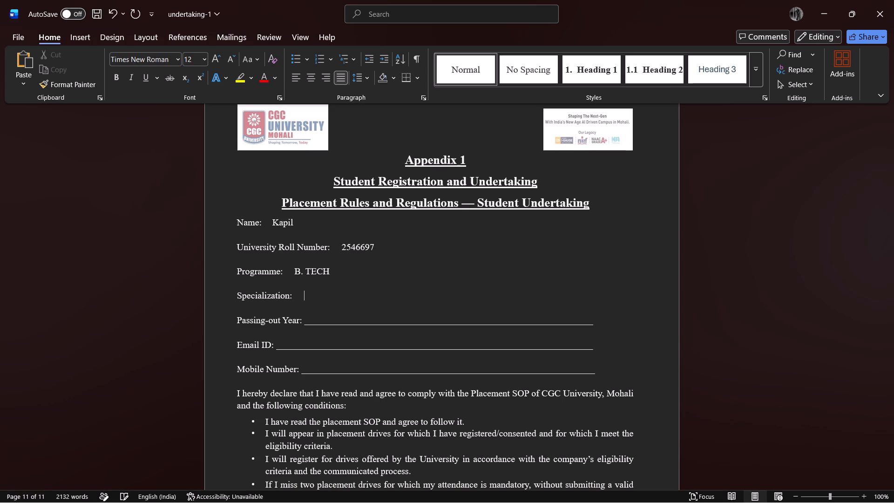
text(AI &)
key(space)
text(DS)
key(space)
Remove the blank underscore line after the Passing-out Year label, undoing the excess deletion that merges the Email ID line into it.
click(305, 321)
key(Delete)
key(Delete)
key(Delete)
key(Delete)
key(Delete)
key(Delete)
key(Delete)
key(Delete)
key(Delete)
key(Delete)
key(Delete)
key(Delete)
key(Delete)
key(Delete)
key(Delete)
key(Delete)
key(Delete)
key(Delete)
key(Delete)
key(Delete)
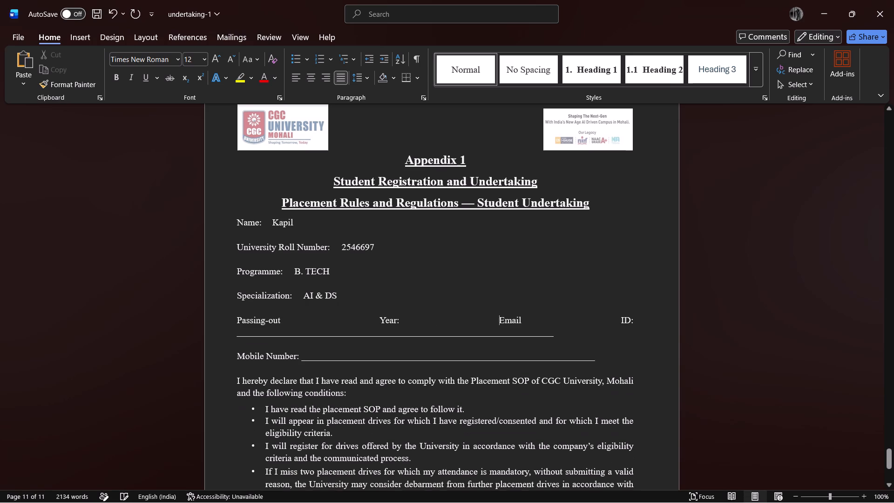
key(ctrl+z)
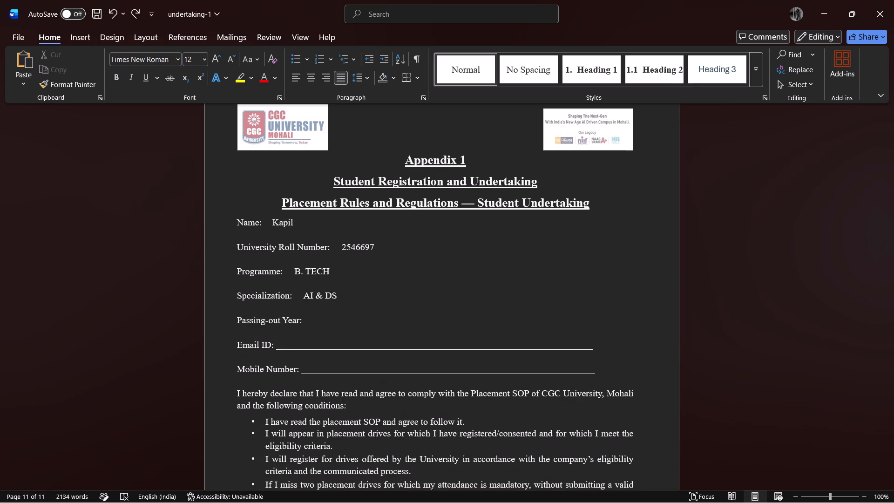
Enter 2029 as the passing-out year after its label, preceded by five extra spaces.
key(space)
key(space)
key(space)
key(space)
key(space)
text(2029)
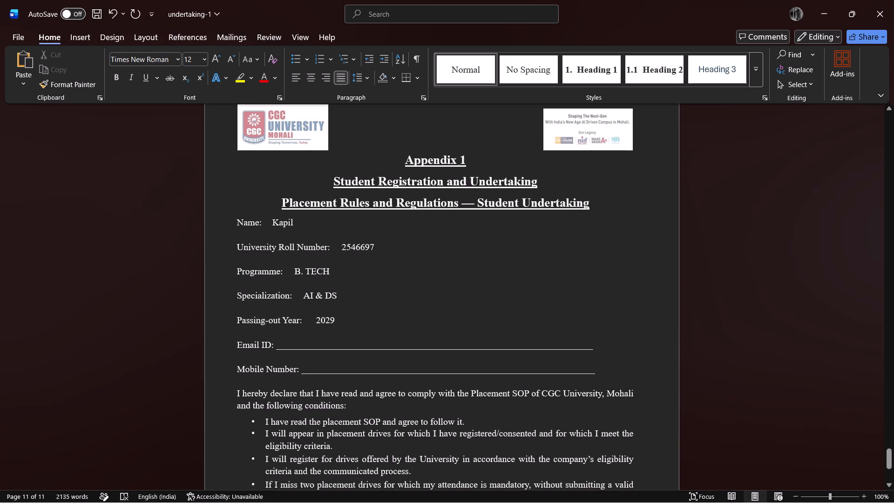
Remove the blank underscore line after the Email ID label.
click(276, 348)
key(Delete)
key(Delete)
key(Delete)
key(Delete)
key(Delete)
key(Delete)
key(Delete)
key(Delete)
key(Delete)
key(Delete)
key(Delete)
key(Delete)
key(Delete)
key(Delete)
key(Delete)
key(Delete)
key(Delete)
key(Delete)
key(Delete)
key(Delete)
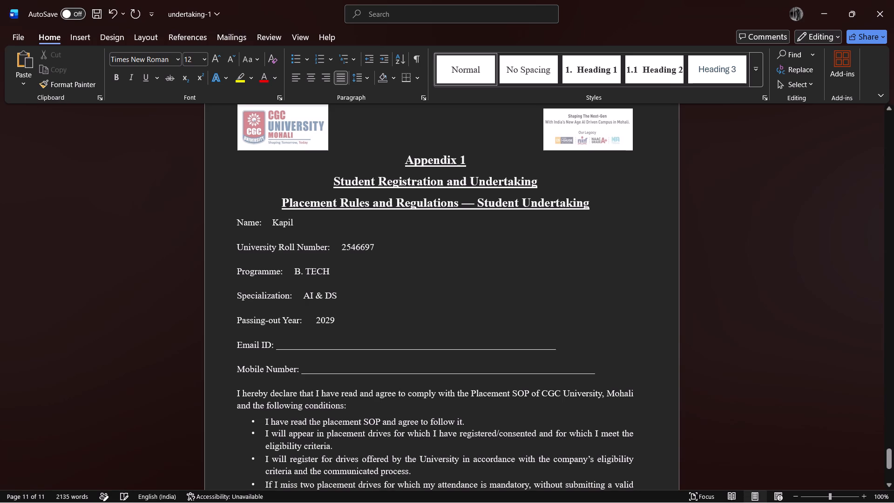
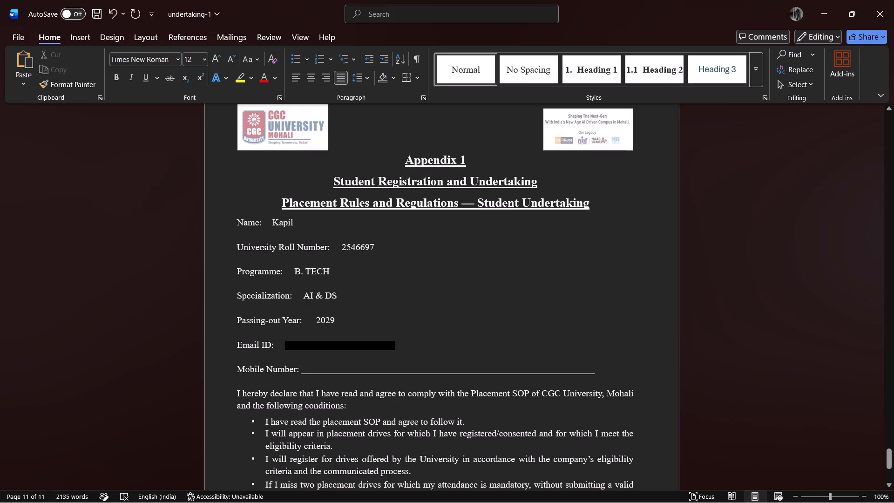
Remove the blank underscore line after the Mobile Number label.
key(Right)
key(Delete)
key(Delete)
key(Delete)
key(Delete)
key(Delete)
key(Delete)
key(Delete)
key(Delete)
key(Delete)
key(Delete)
key(Delete)
key(Delete)
key(Delete)
key(Delete)
key(Delete)
key(Delete)
key(Delete)
key(Delete)
key(Delete)
key(Delete)
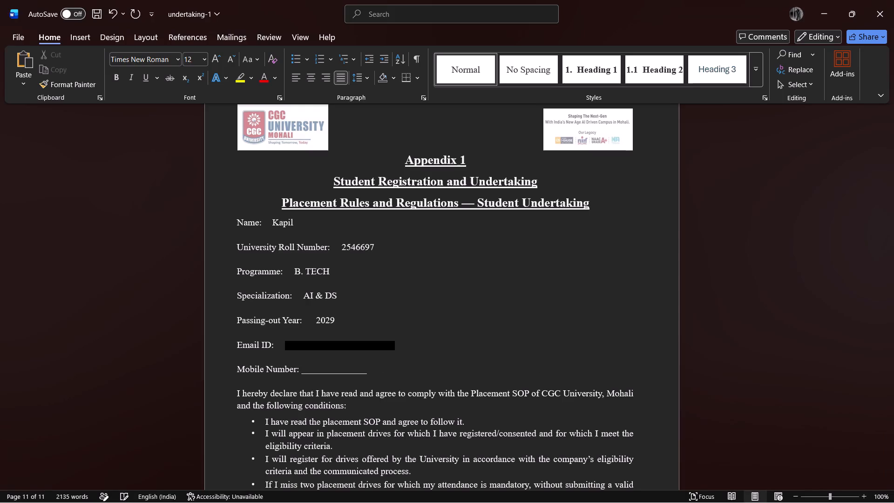
key(Delete)
key(Delete)
Add two extra spaces after the Mobile Number label as spacing before the student's mobile number.
key(space)
key(space)
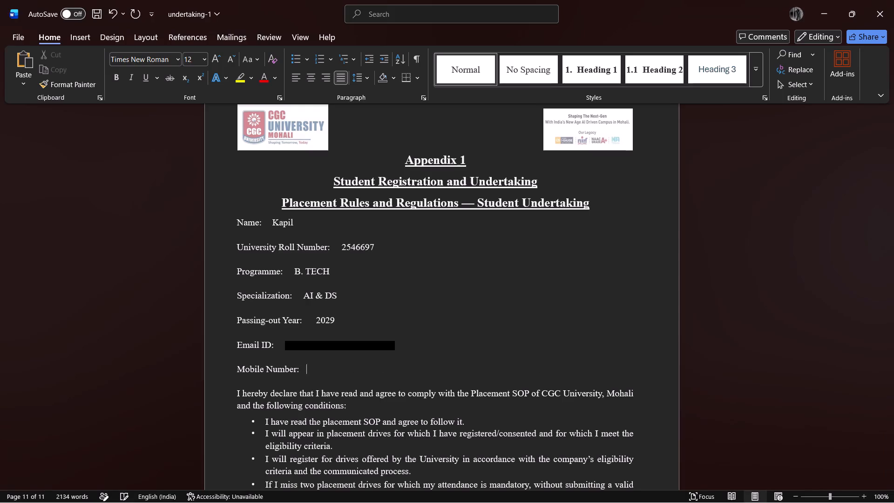
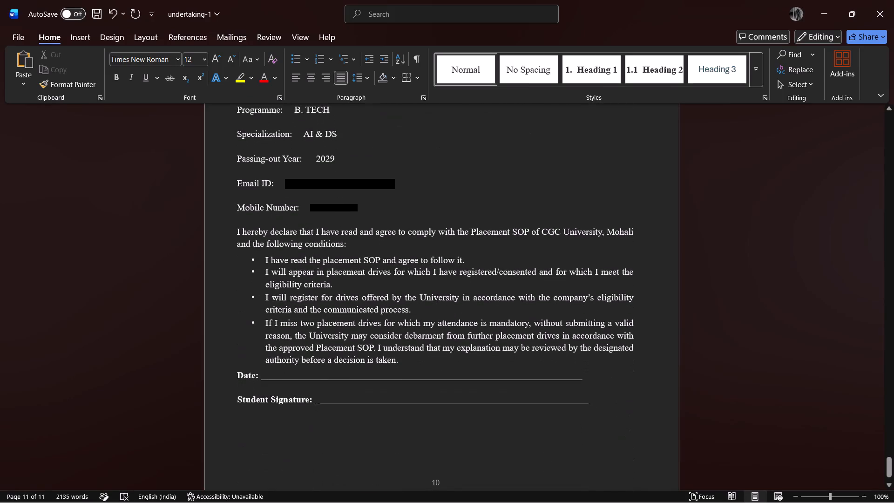
Remove the blank underscore line after the Date label.
click(260, 377)
key(Delete)
key(Delete)
key(Delete)
key(Delete)
key(Delete)
key(Delete)
key(Delete)
key(Delete)
key(Delete)
key(Delete)
key(Delete)
key(Delete)
key(Delete)
key(Delete)
key(Delete)
key(Delete)
key(Delete)
key(Delete)
key(Delete)
key(Delete)
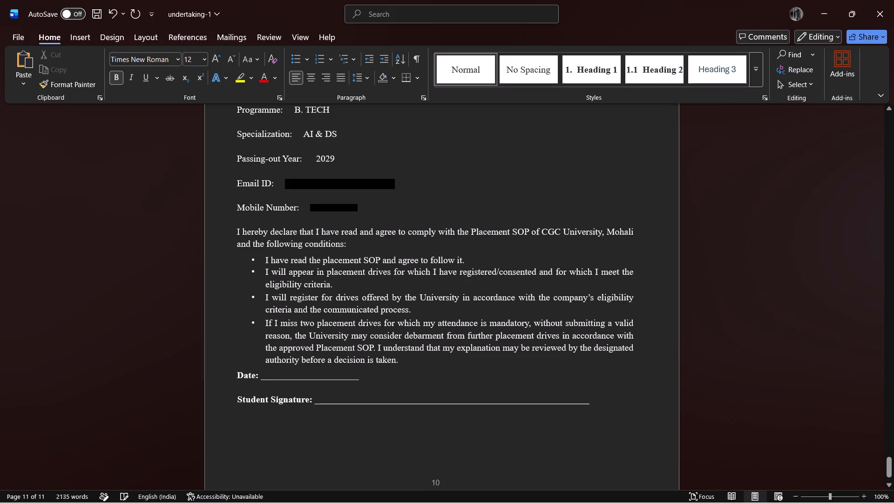
key(Delete)
key(Delete)
key(Delete)
key(Delete)
key(Delete)
key(Delete)
Add four spaces after the Date label and enter the date 4 NOV 2026.
key(space)
key(space)
key(space)
key(space)
text(4 NO)
text(V)
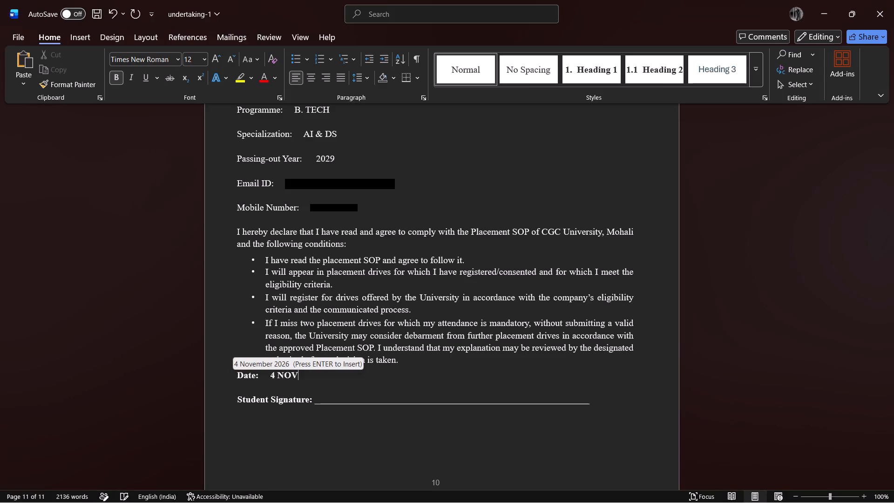
key(space)
text(2026)
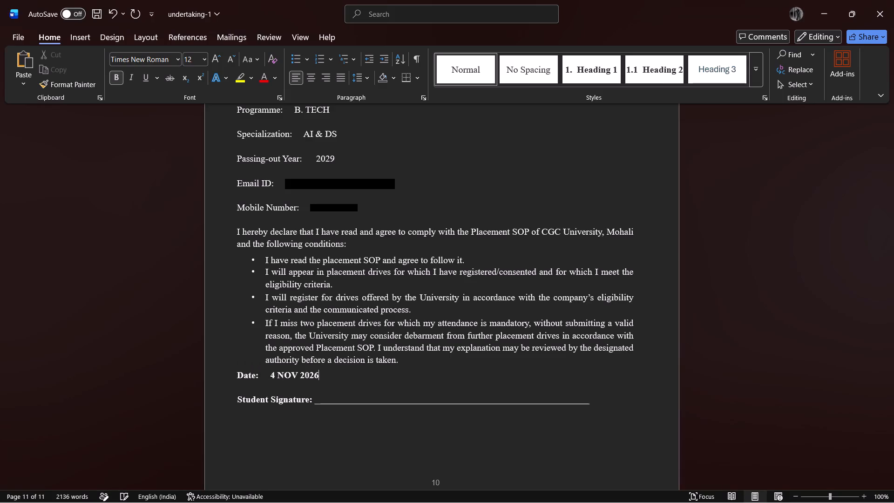
Remove the entire blank underscore line after the Student Signature label.
drag(315, 401, 346, 407)
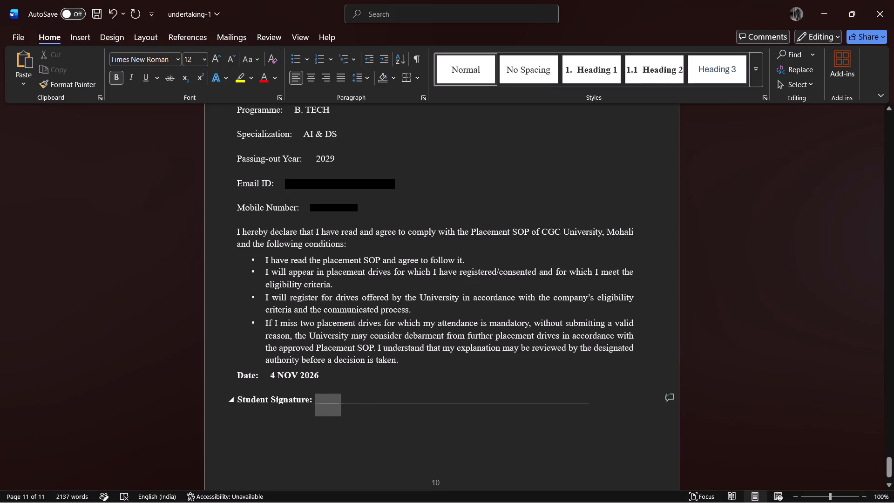
drag(346, 407, 574, 413)
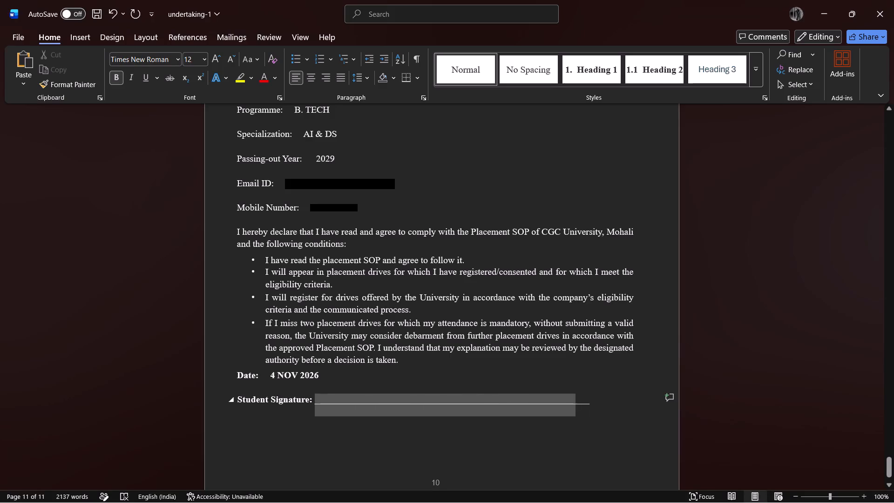
drag(574, 413, 615, 412)
key(BackSpace)
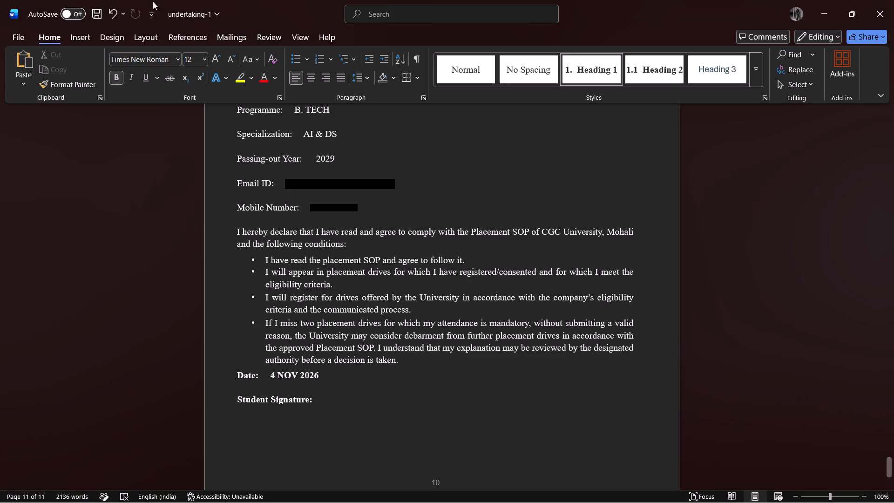
Start inserting a picture from this device after the Student Signature label.
click(80, 30)
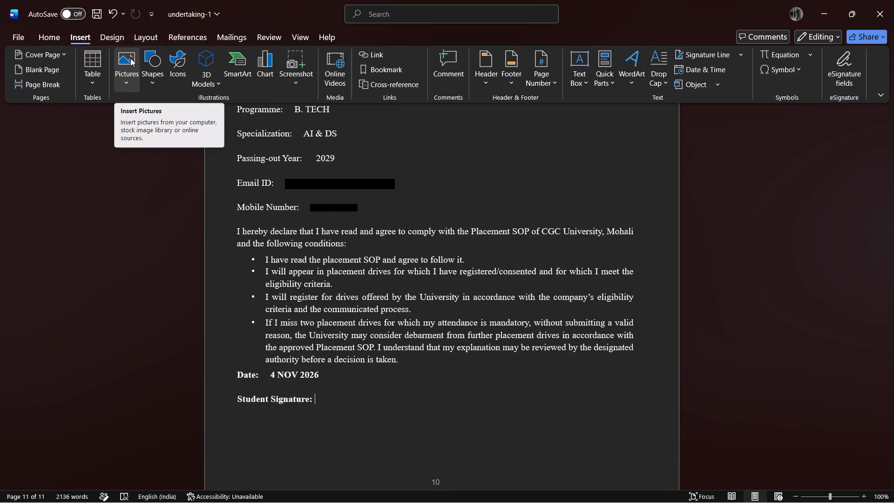
click(130, 58)
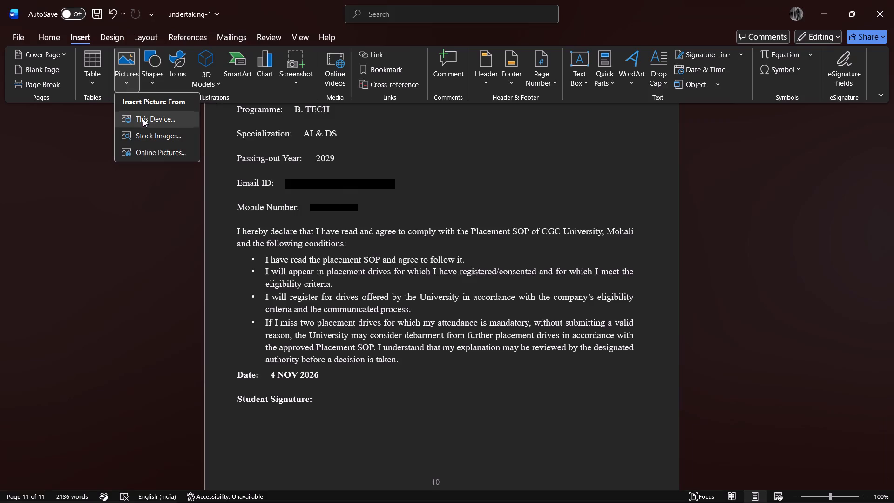
click(143, 123)
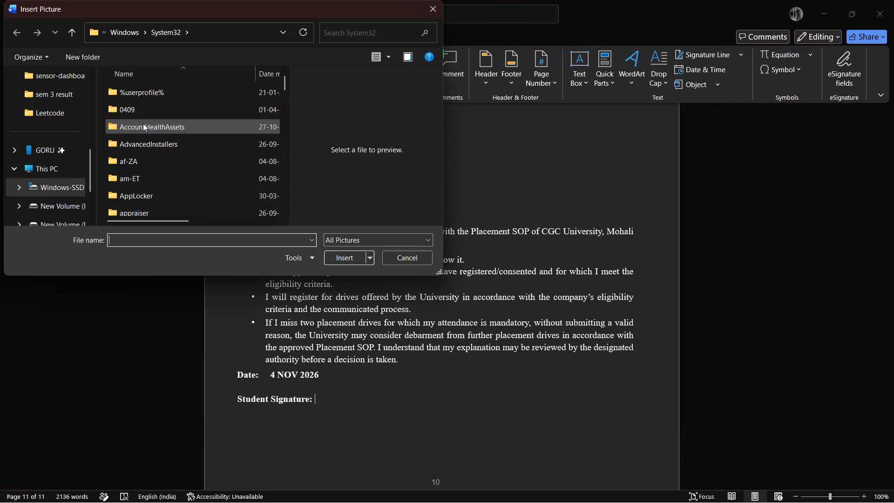
Browse the E: and C: drives for the signature image, previewing the numbered pictures in the wallpaper folder's Kapil subfolder.
click(49, 198)
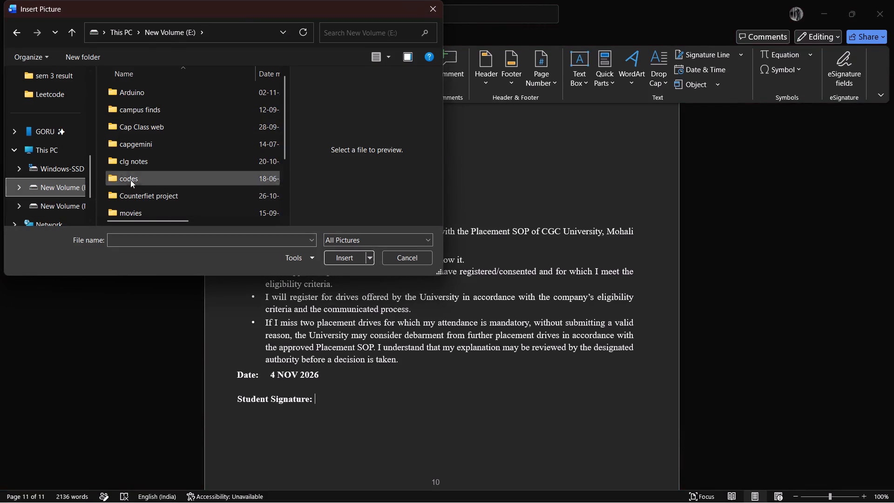
scroll(129, 202, down, 7)
double_click(127, 214)
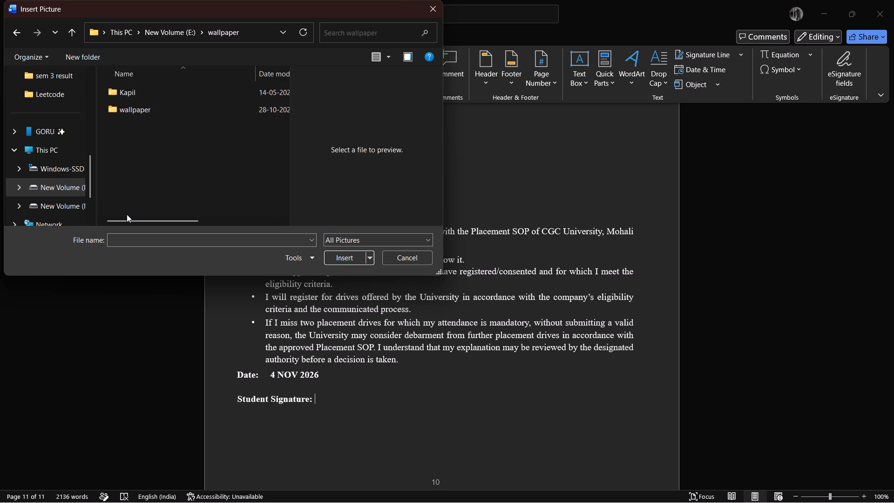
double_click(143, 92)
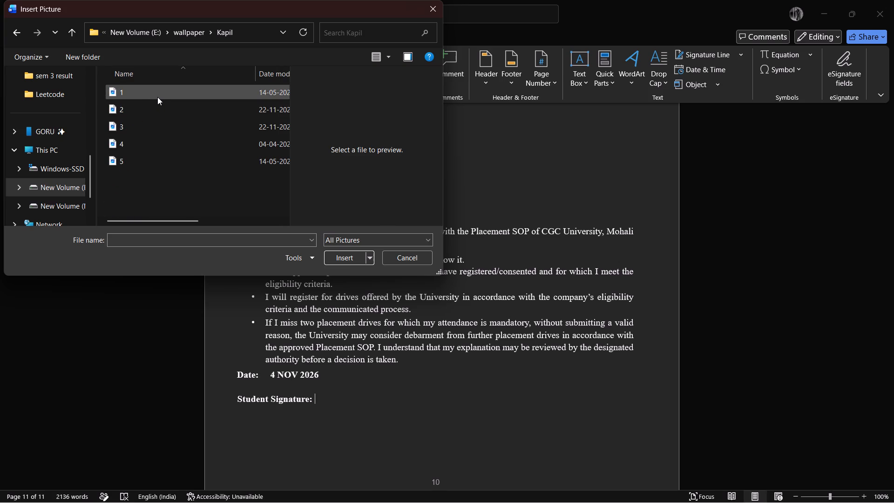
click(157, 97)
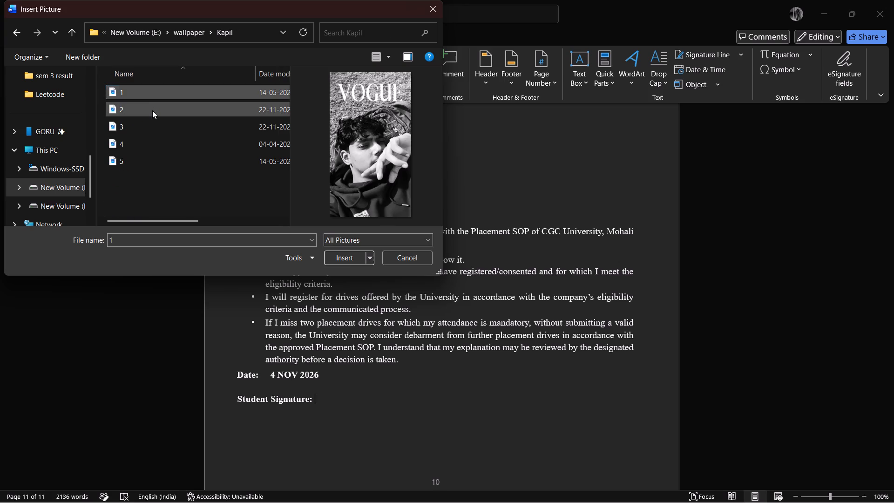
click(152, 110)
click(152, 122)
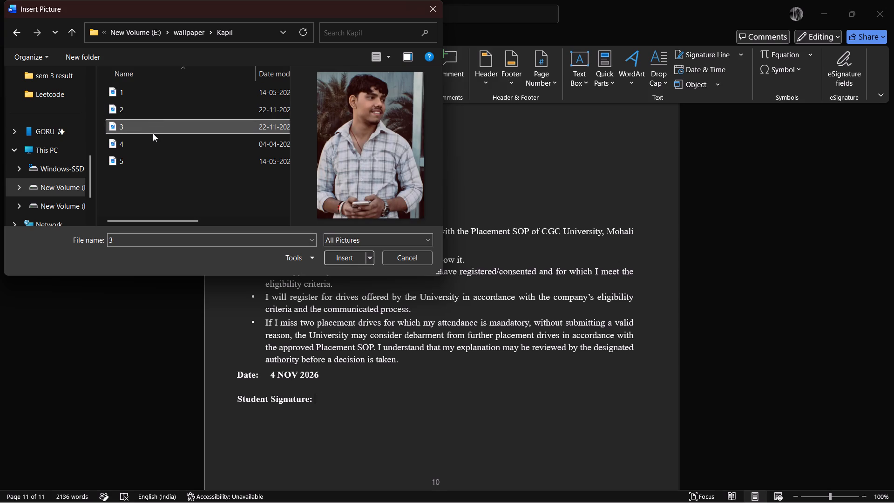
click(153, 133)
click(150, 141)
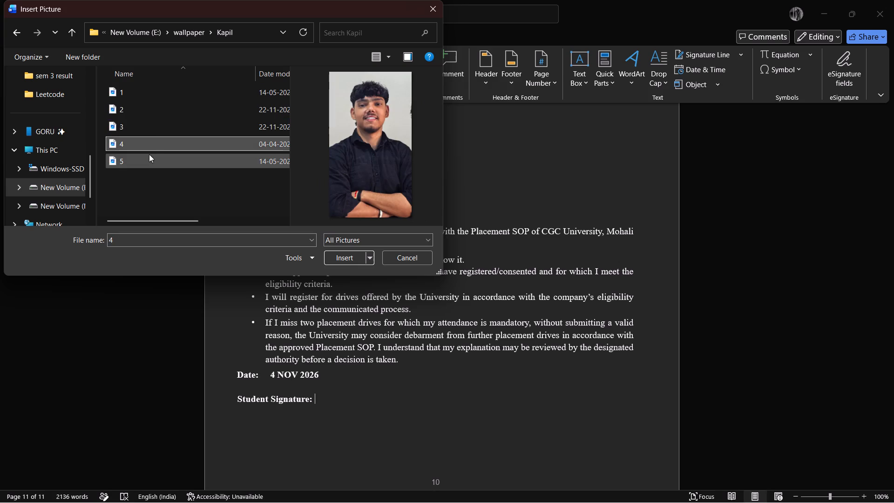
click(145, 158)
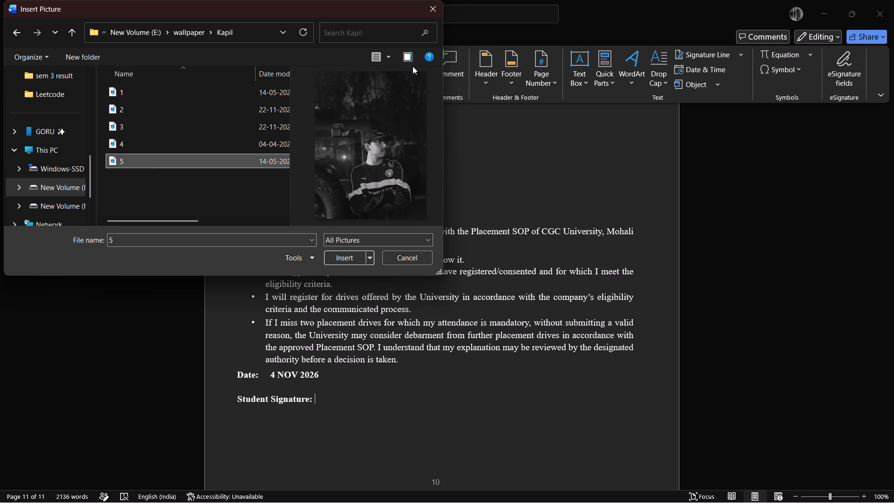
click(411, 61)
scroll(298, 167, left, 5)
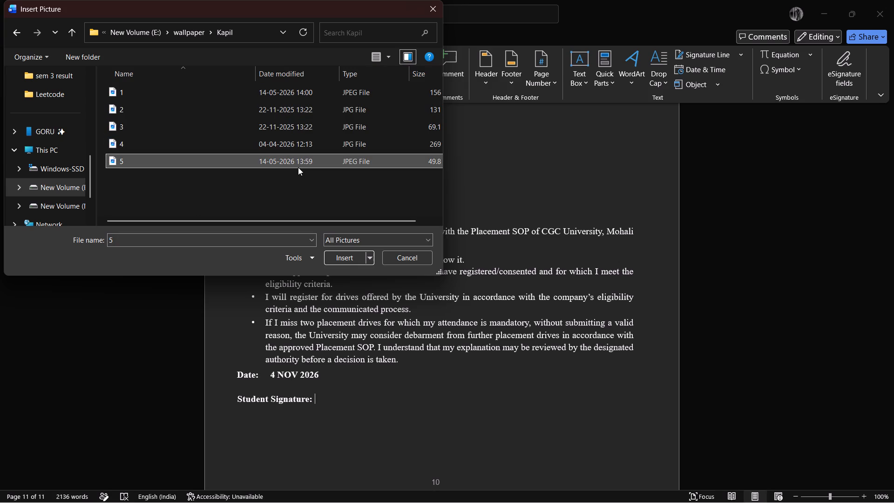
ctrl+scroll(298, 167, down, 2)
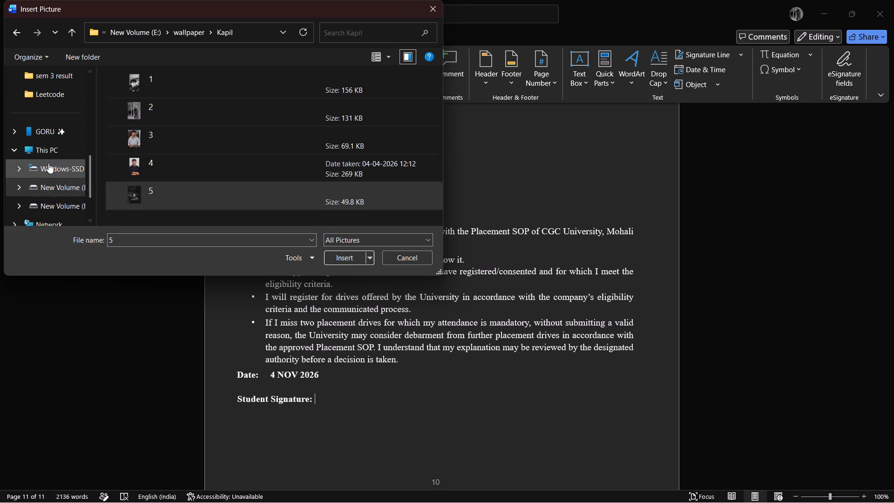
click(64, 163)
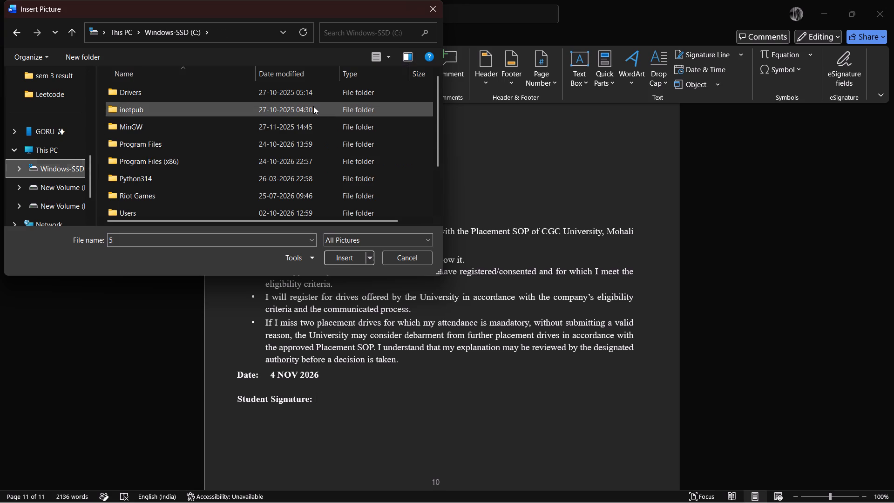
scroll(313, 106, down, 2)
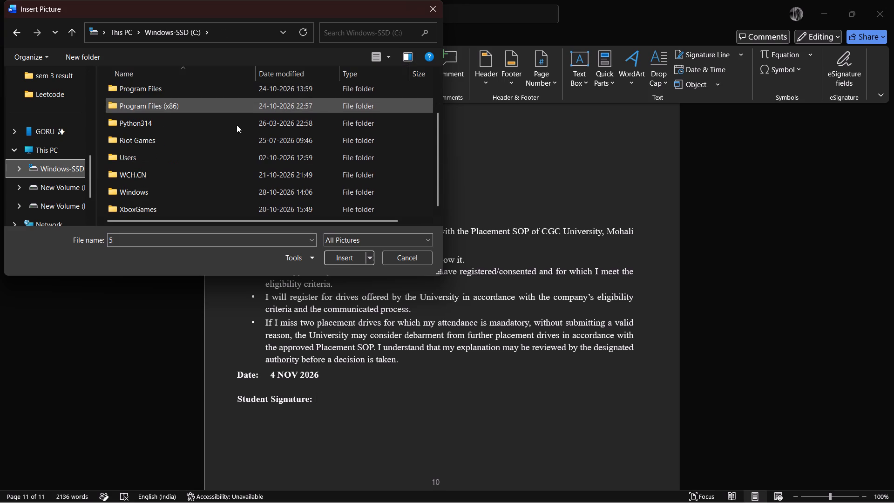
click(72, 180)
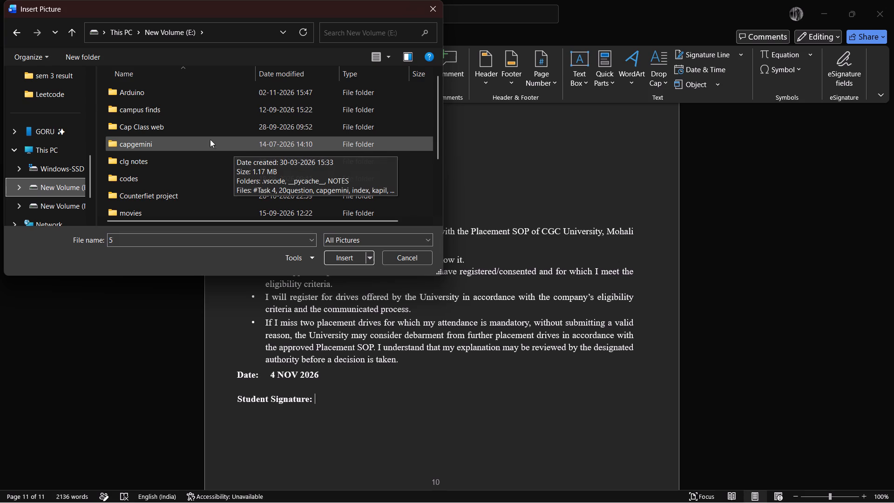
scroll(70, 95, up, 1)
Insert the sign image from the Kapil doc folder in Documents after the Student Signature label.
click(41, 211)
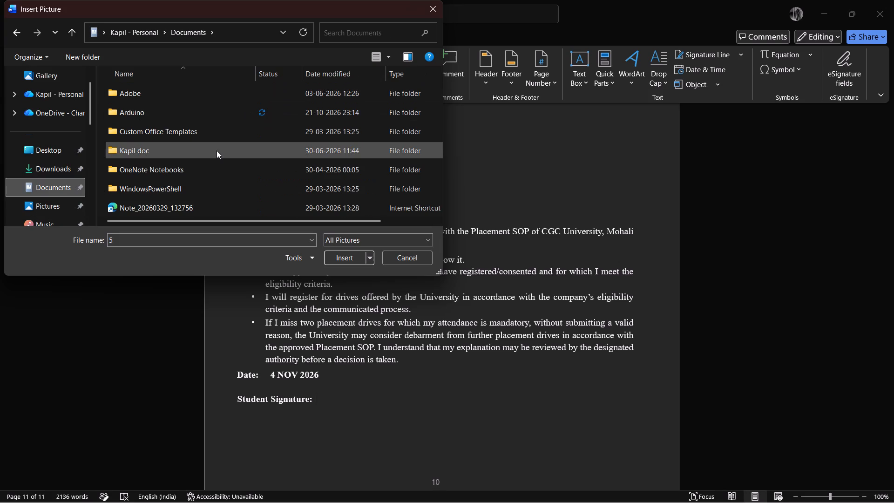
double_click(215, 150)
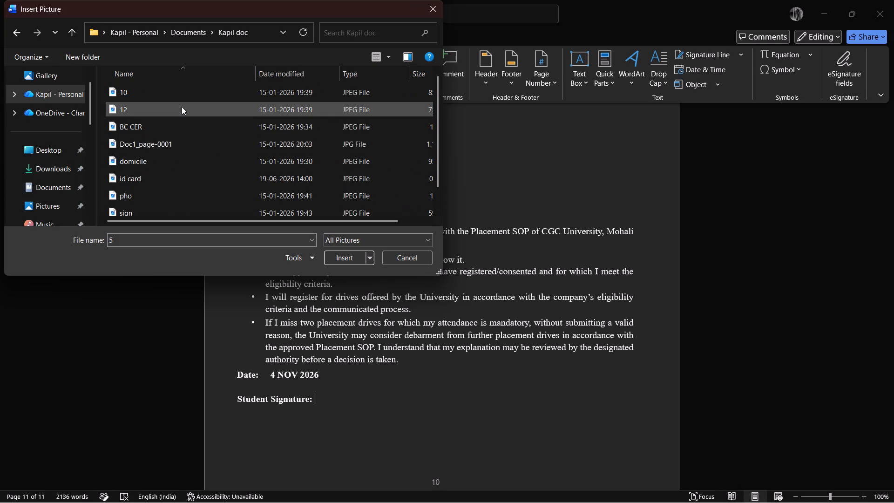
scroll(182, 107, down, 1)
click(146, 189)
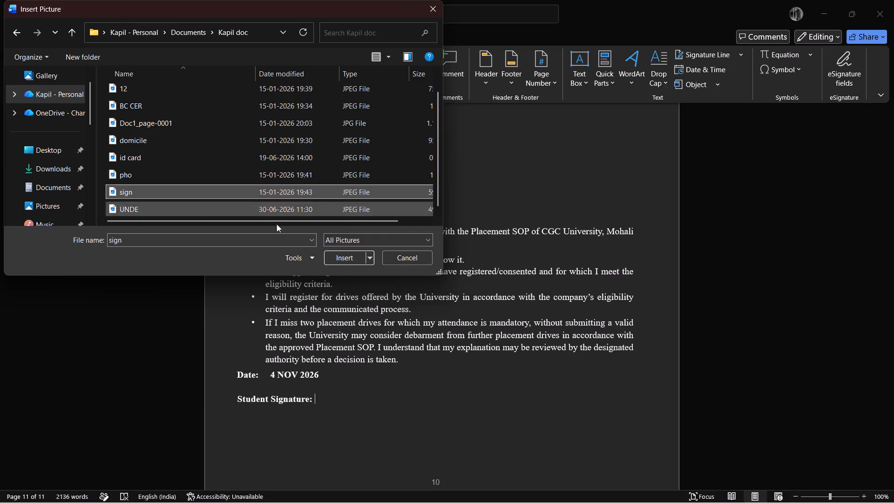
click(338, 259)
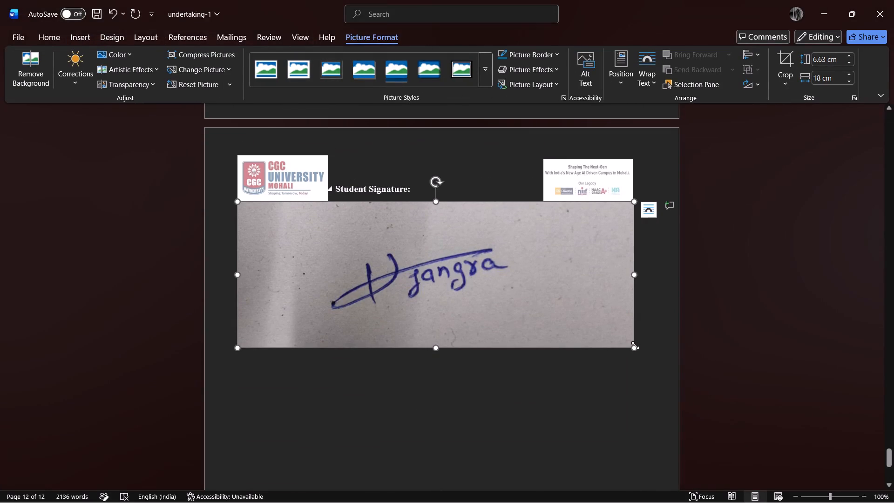
Resize the signature picture to about 1.86 cm high and 5.06 cm wide so it fits beside its label.
drag(636, 345, 295, 242)
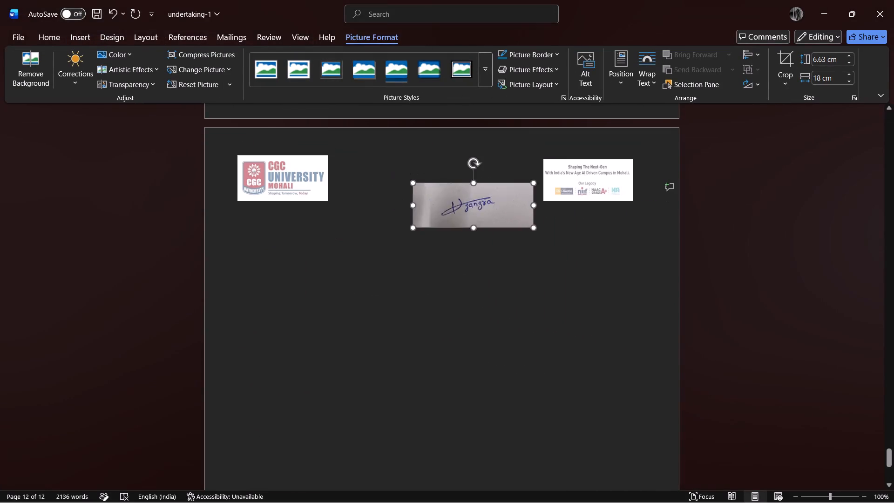
drag(295, 242, 259, 223)
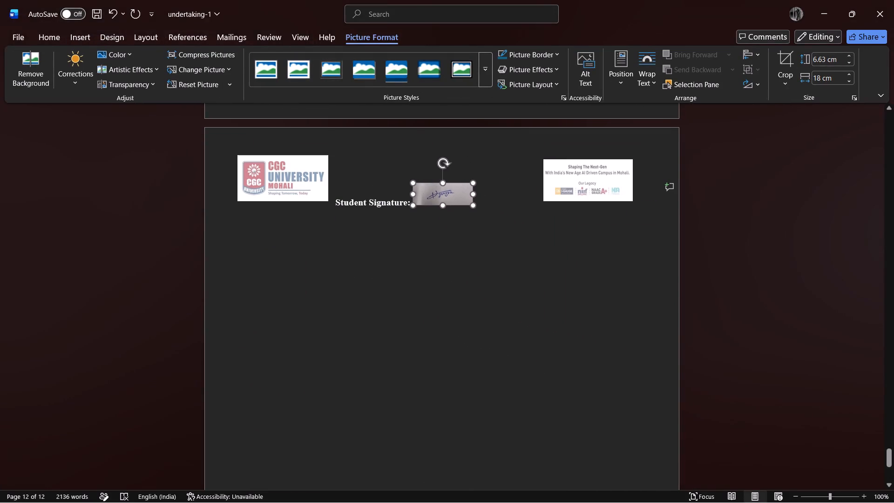
drag(259, 223, 257, 222)
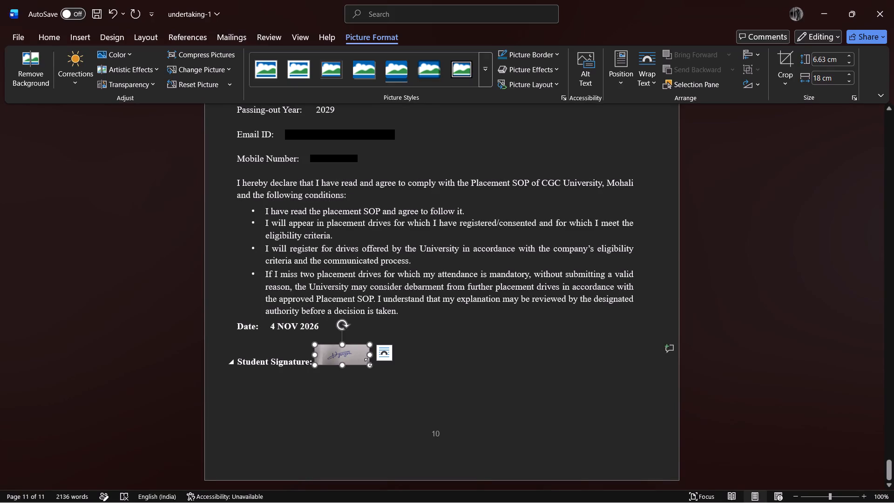
drag(368, 362, 426, 382)
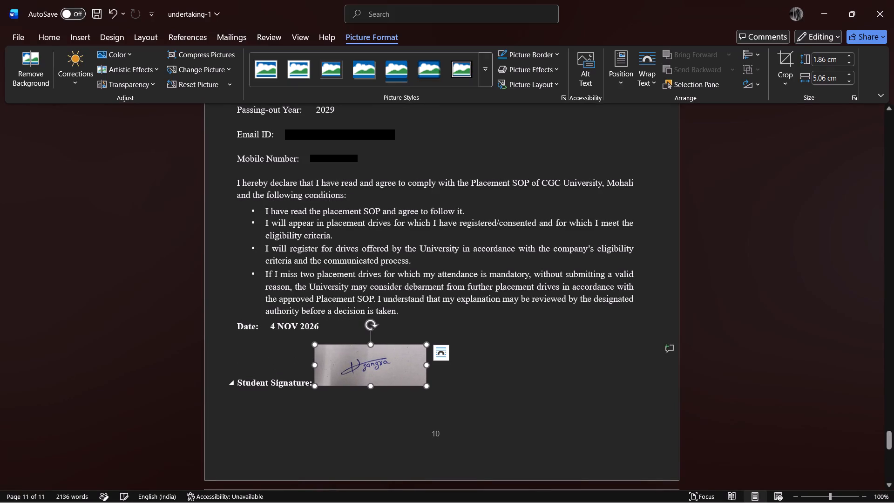
Position the signature picture in the bottom right of the page with square text wrapping.
drag(365, 376, 464, 393)
click(614, 64)
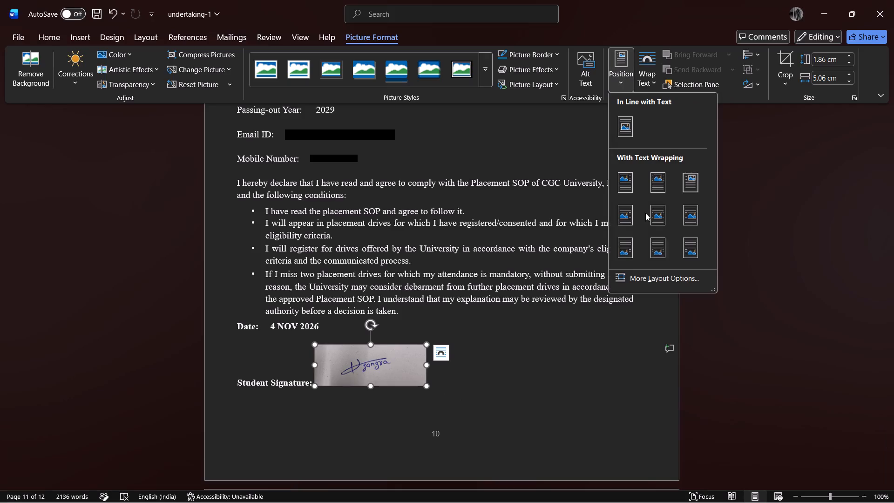
click(686, 249)
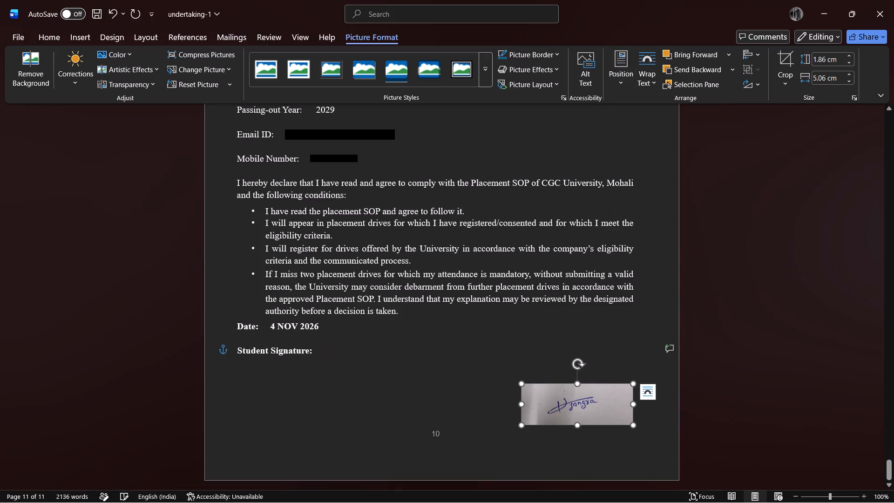
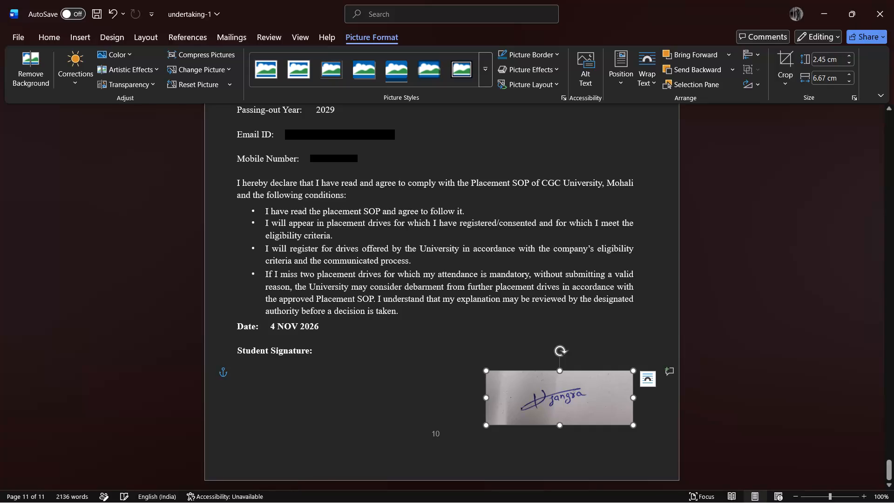
Save the document under the name "filled under taking" as a Word document in the ISC ss folder.
click(406, 370)
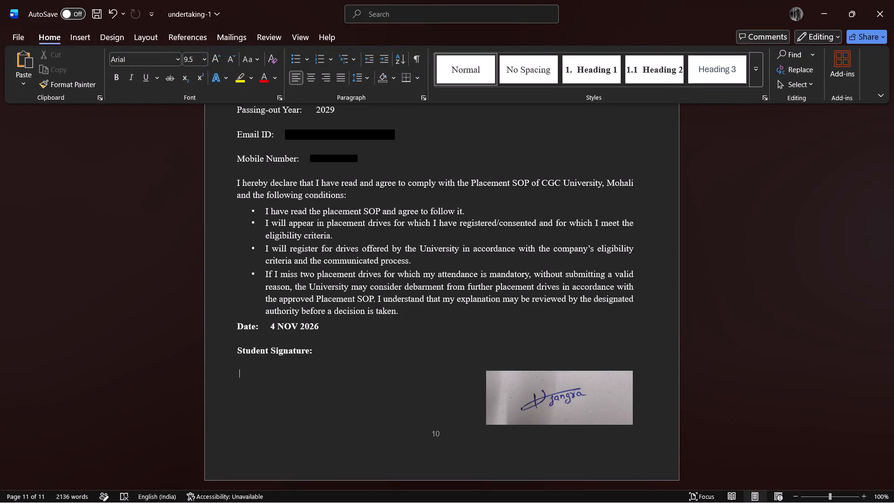
key(ctrl+s)
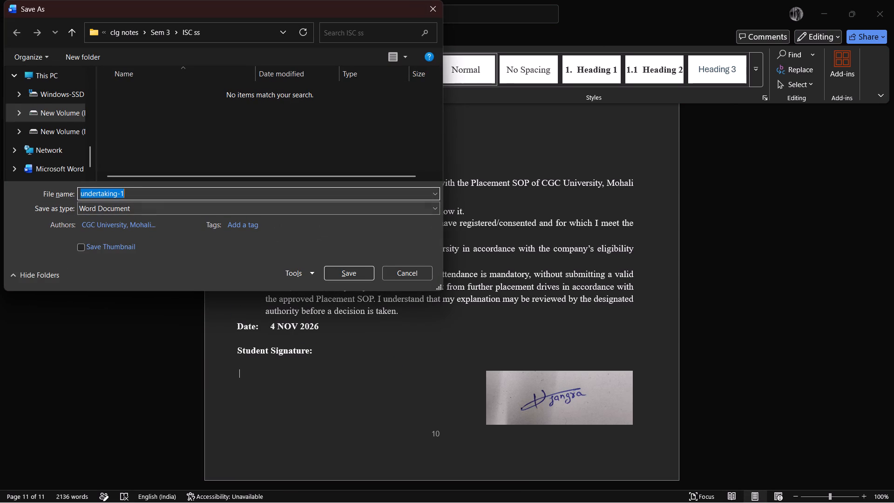
drag(142, 194, 69, 196)
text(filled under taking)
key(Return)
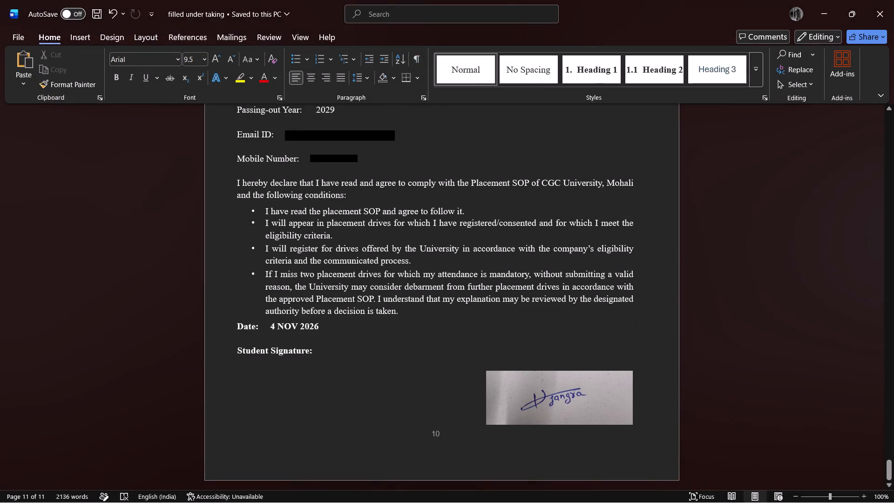
Review the completed undertaking form and the surrounding pages, examining the overall page layout.
scroll(211, 224, up, 3)
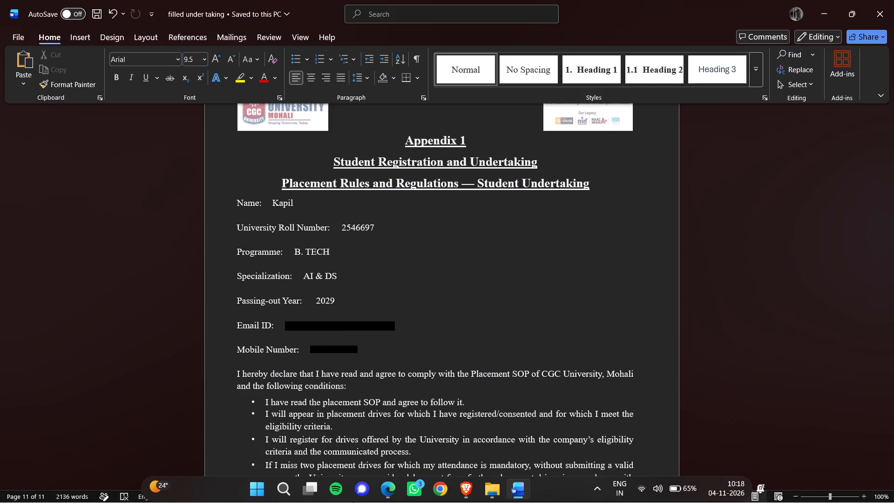
scroll(579, 363, down, 1)
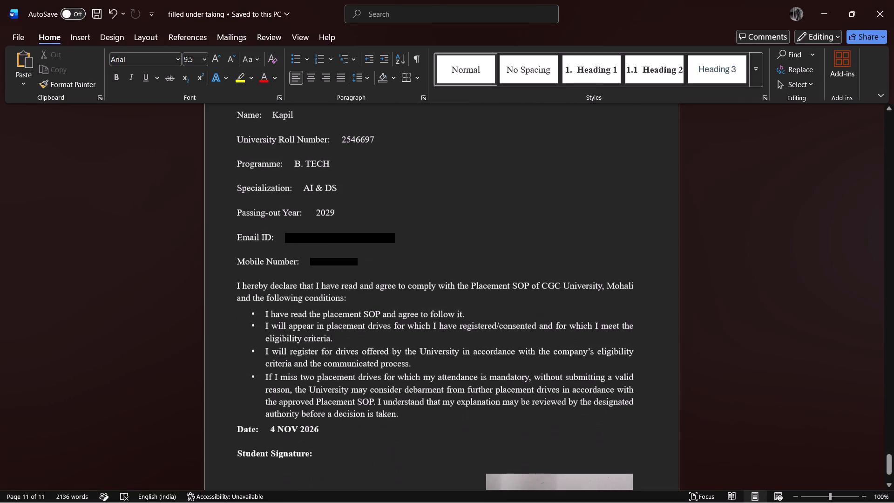
ctrl+scroll(579, 363, down, 4)
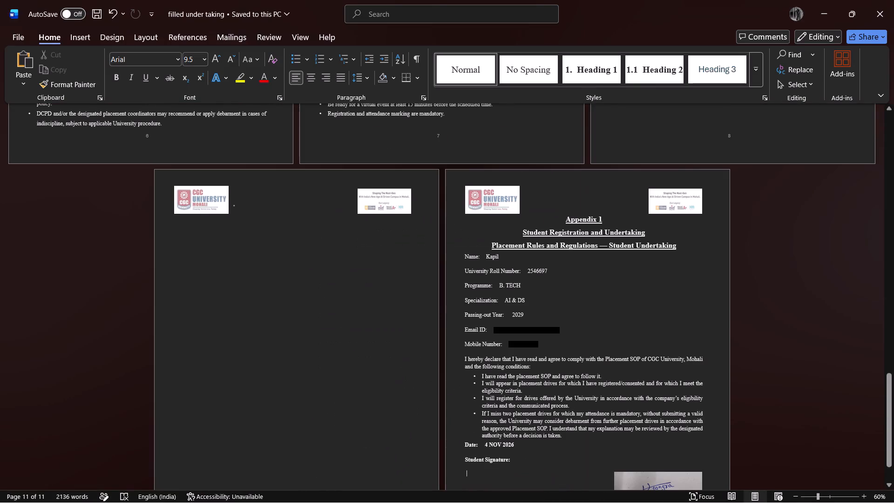
scroll(579, 363, down, 1)
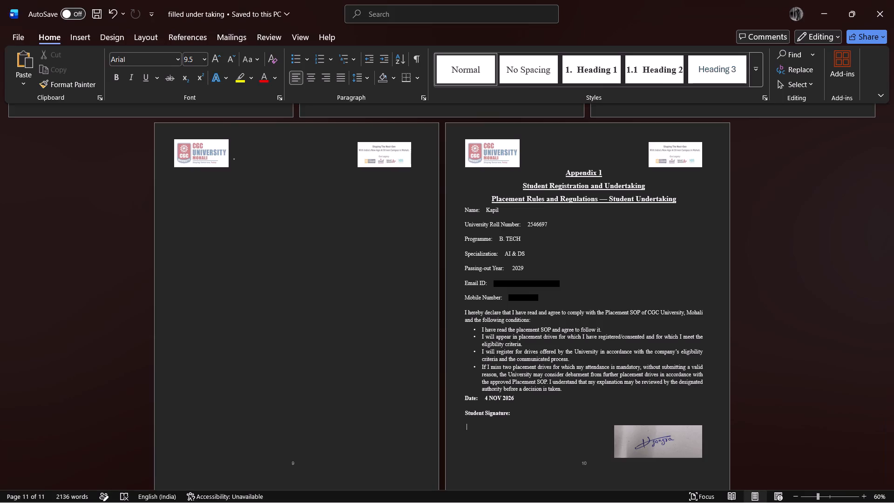
scroll(624, 323, down, 1)
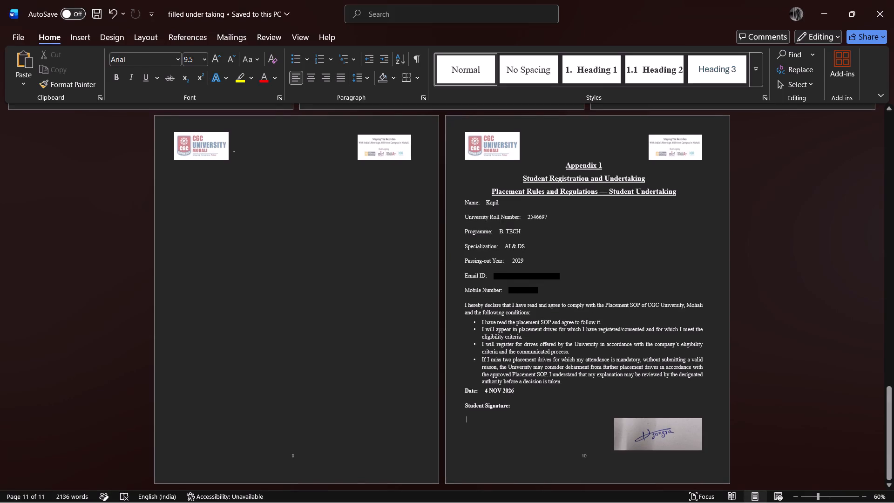
scroll(344, 443, up, 5)
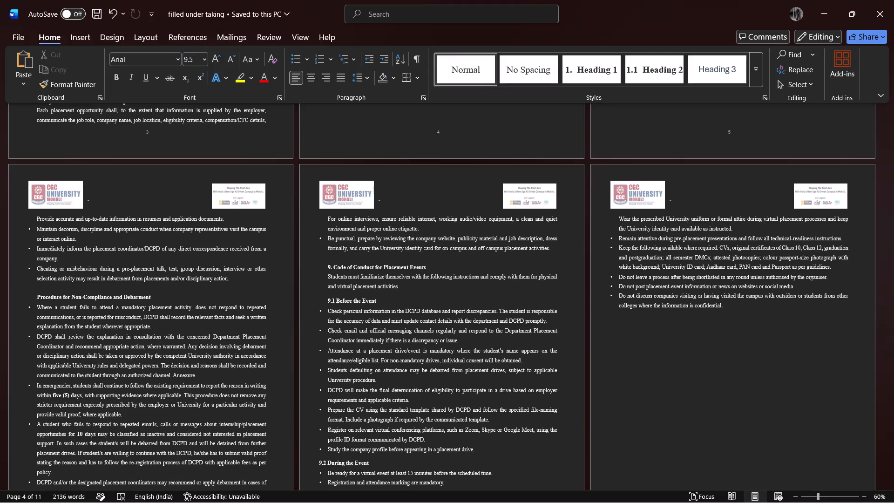
scroll(462, 416, down, 4)
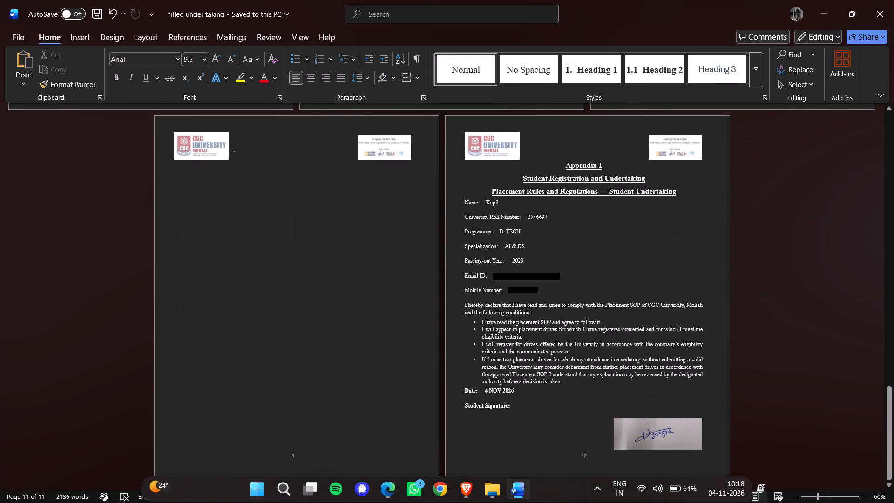
Delete the blank page 9 that precedes the Appendix 1 undertaking form.
click(296, 439)
key(BackSpace)
key(BackSpace)
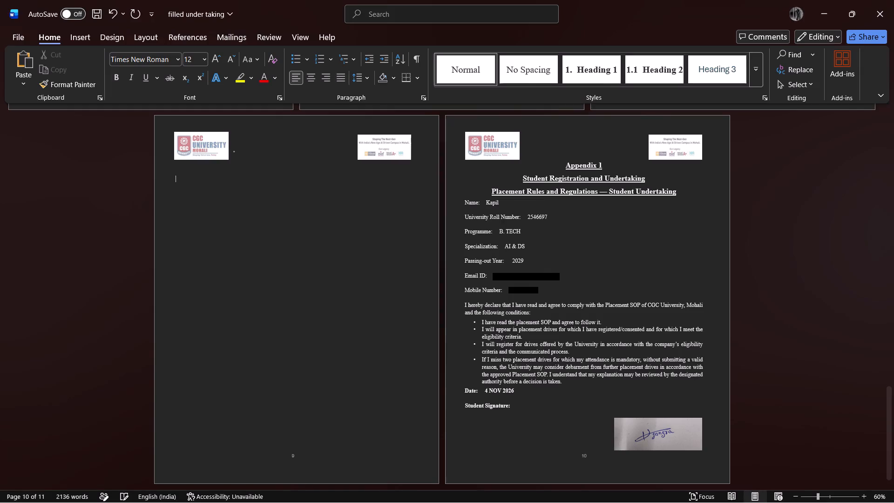
key(BackSpace)
key(BackSpace)
key(BackSpace)
key(BackSpace)
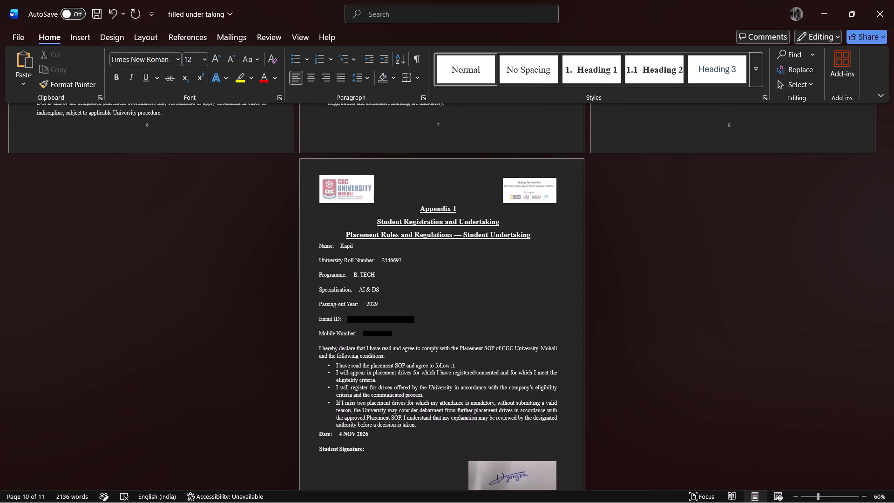
Check the page flow from the Appendix 1 form back to the cover page and save the document.
scroll(399, 465, up, 3)
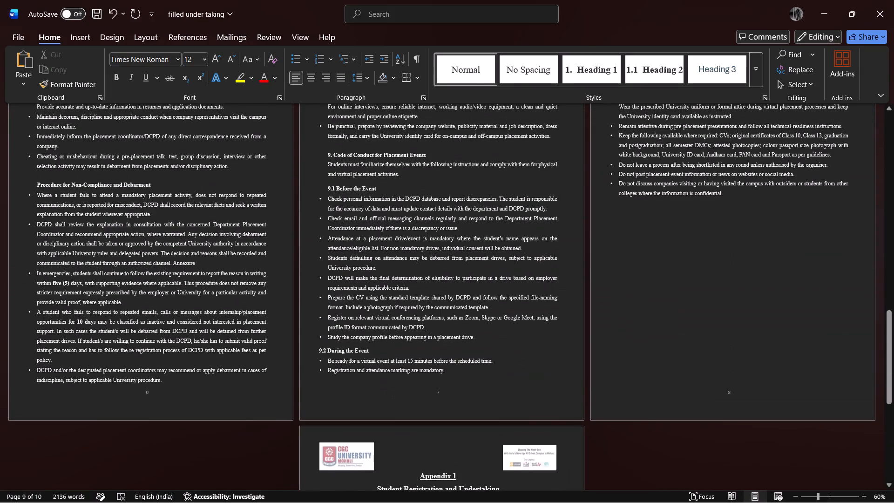
scroll(399, 465, down, 2)
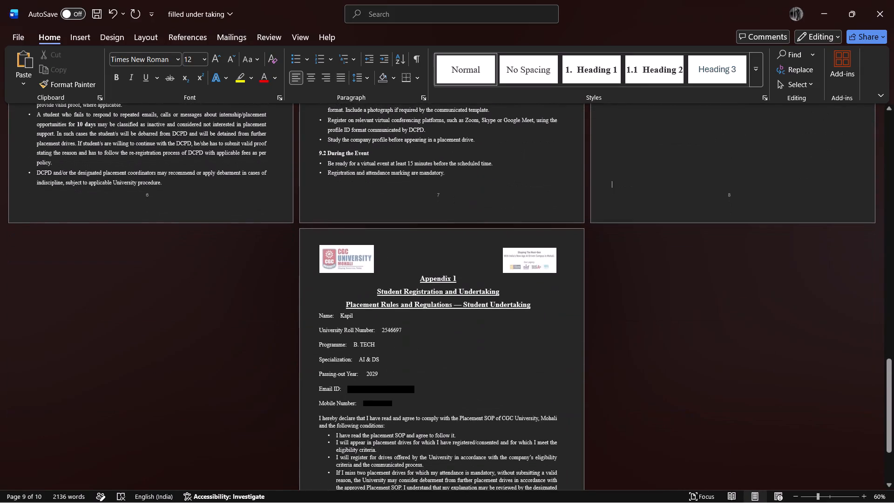
scroll(344, 388, down, 3)
scroll(344, 388, up, 8)
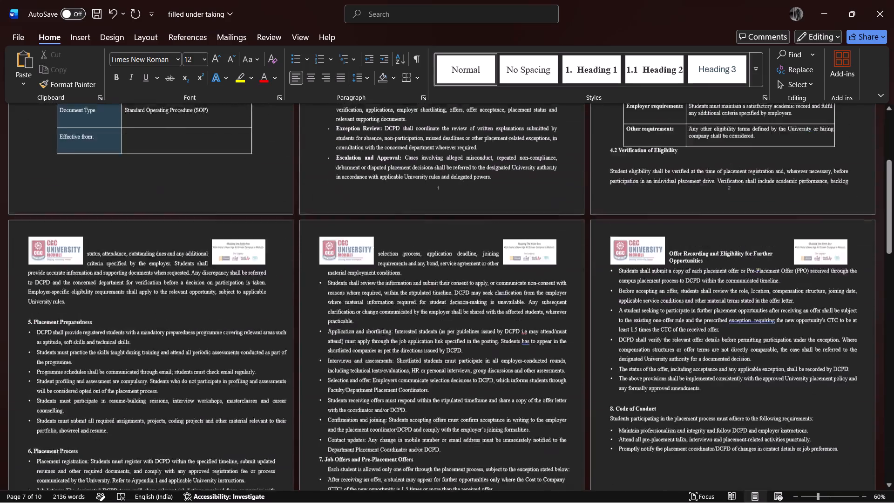
scroll(344, 388, up, 2)
key(ctrl+s)
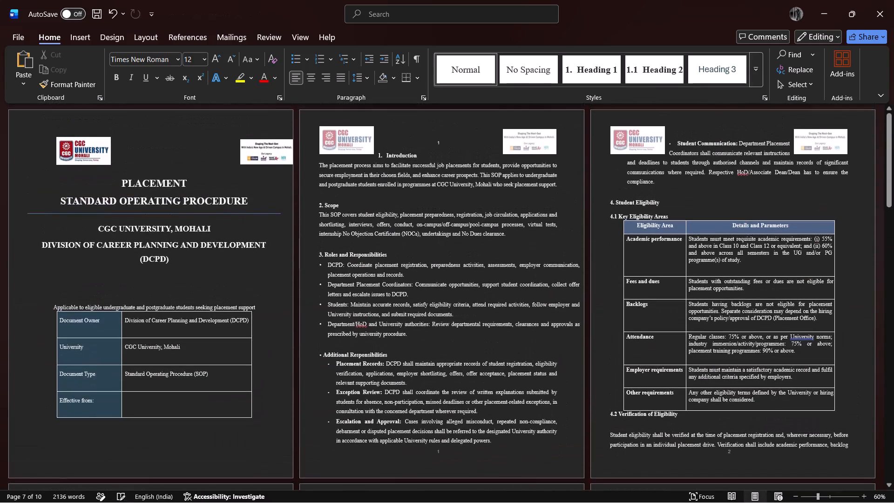
scroll(491, 269, up, 6)
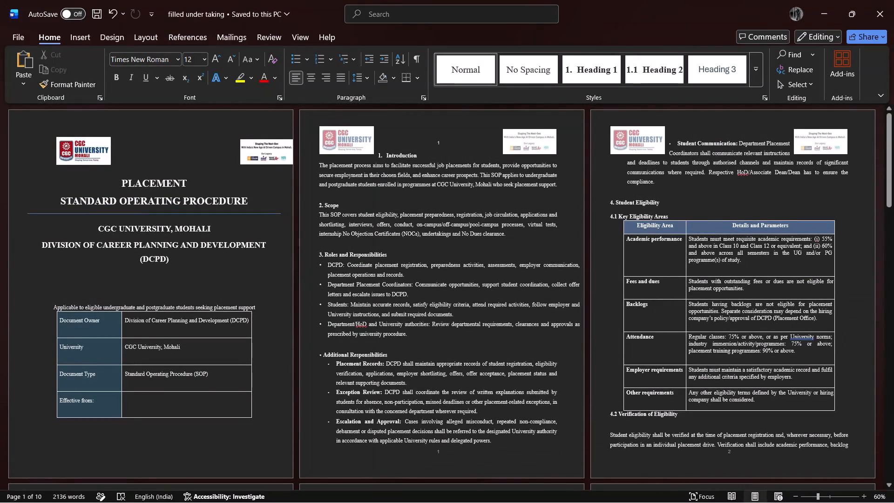
Save a PDF copy of the document as "filled under taking" in the ISC ss folder.
click(15, 33)
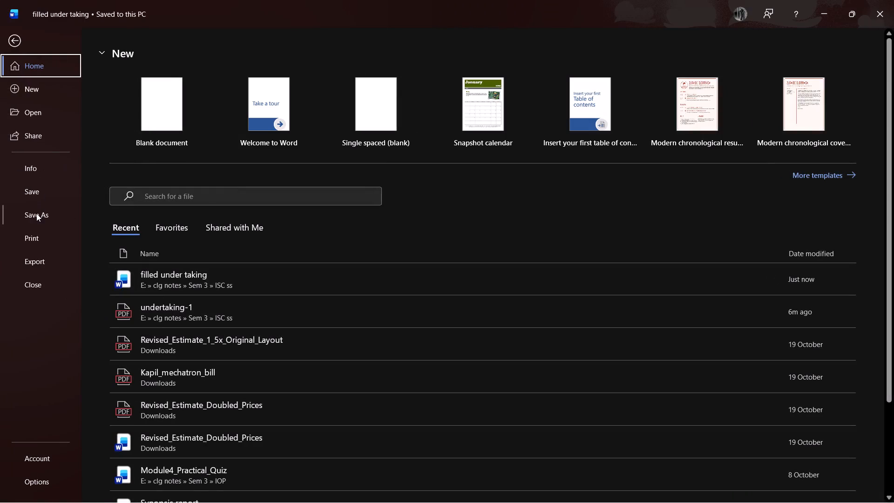
click(36, 213)
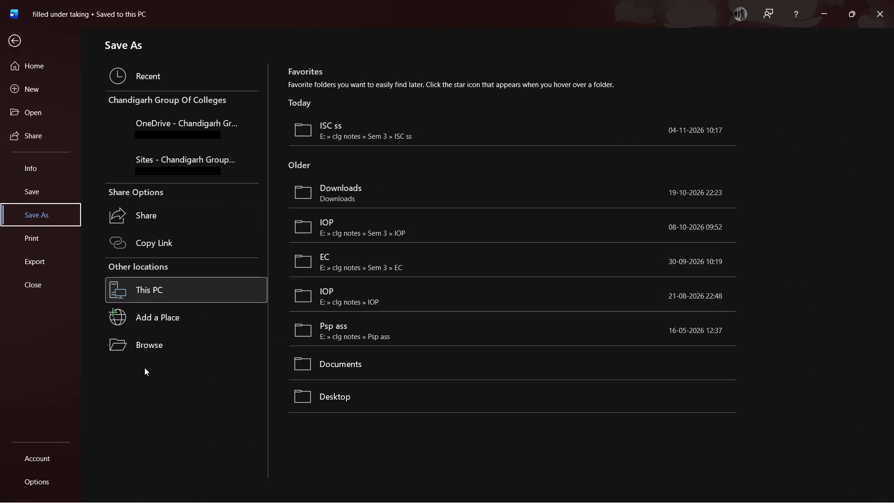
click(159, 347)
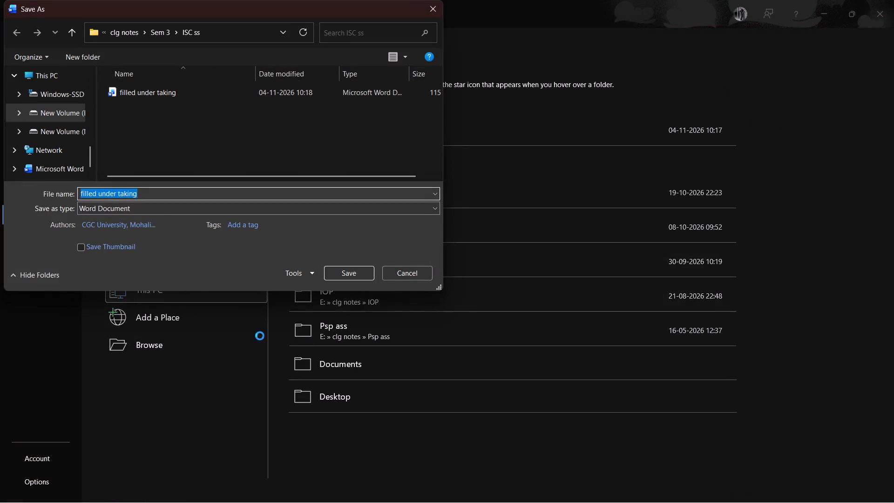
click(125, 208)
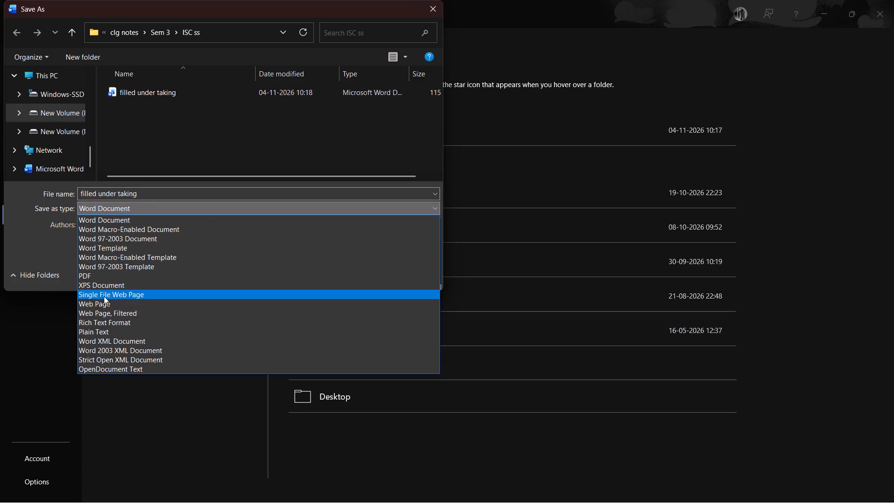
click(110, 273)
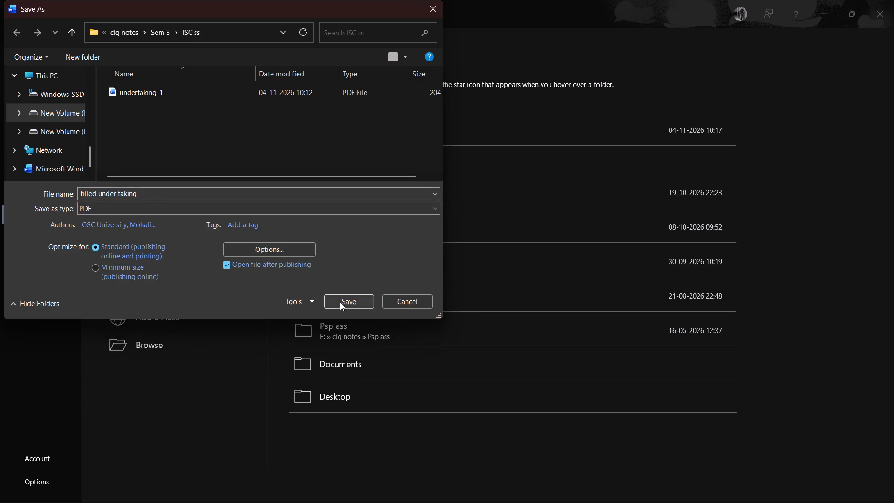
click(340, 302)
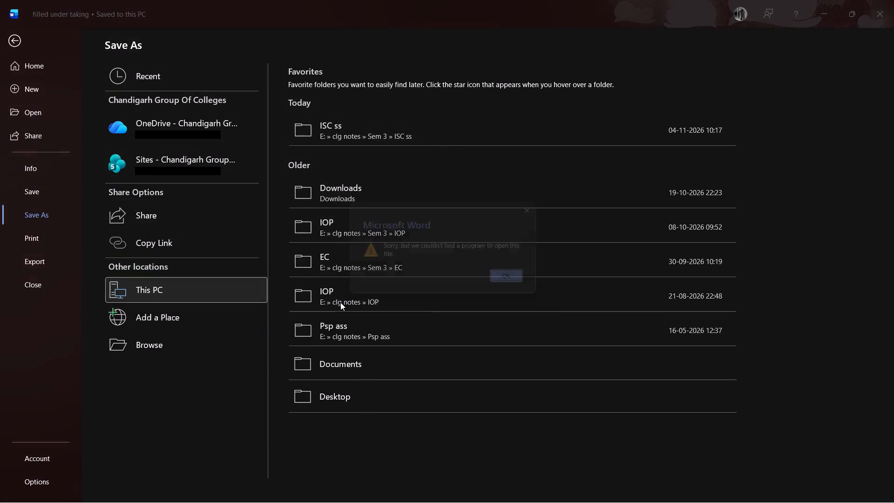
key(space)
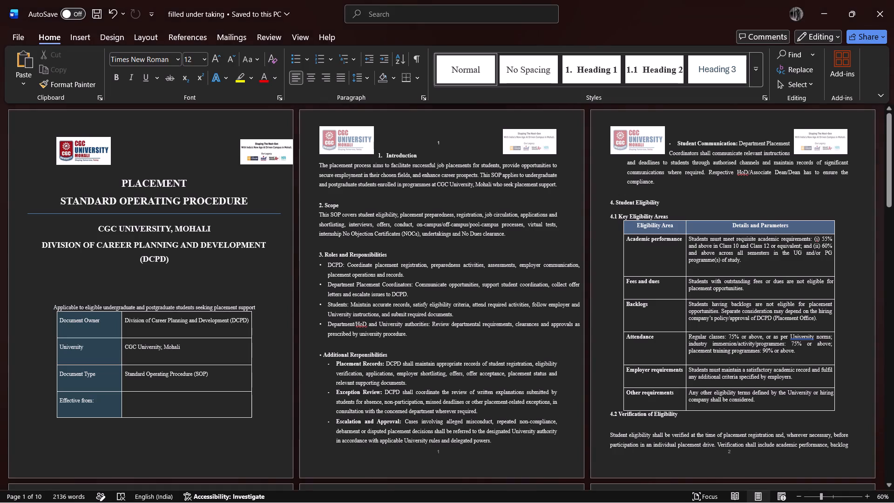
Switch to File Explorer and open the ISC ss folder under clg notes and Sem 3 on drive E:.
key(super+e)
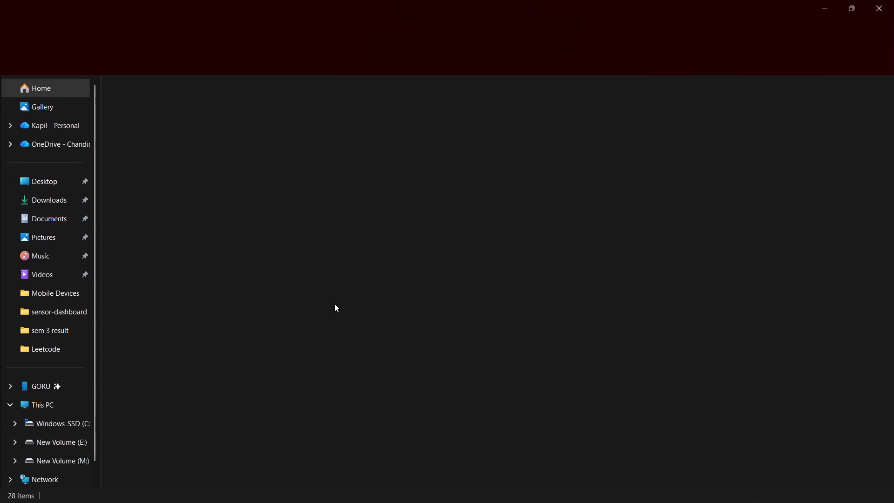
click(77, 437)
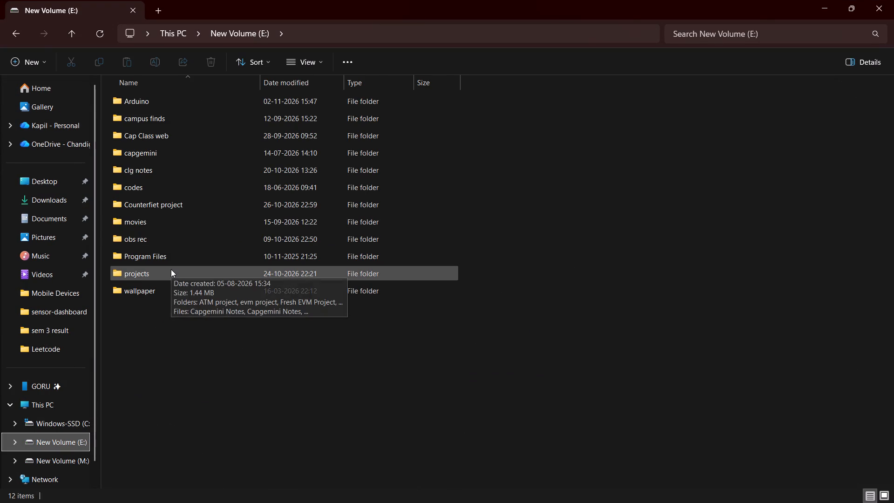
double_click(168, 176)
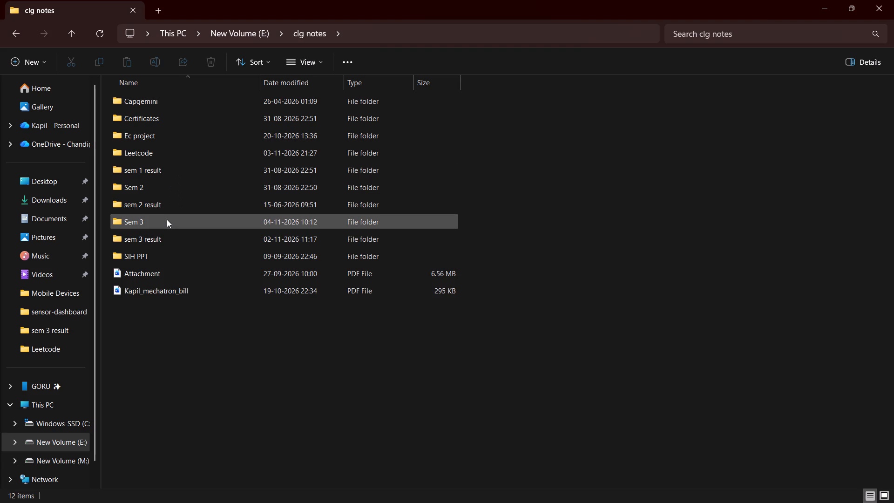
double_click(167, 219)
double_click(150, 183)
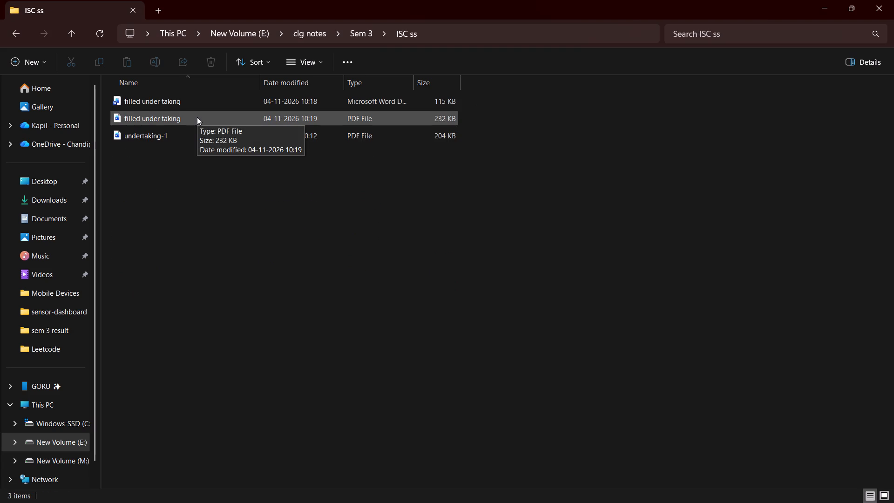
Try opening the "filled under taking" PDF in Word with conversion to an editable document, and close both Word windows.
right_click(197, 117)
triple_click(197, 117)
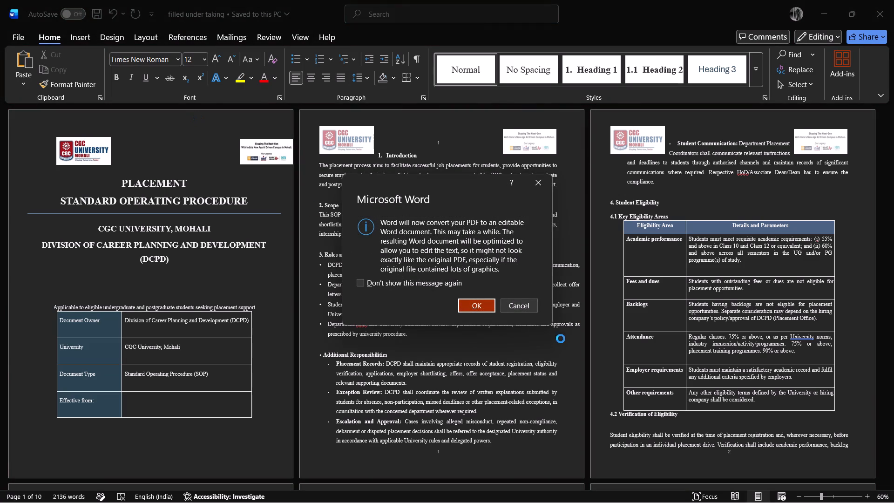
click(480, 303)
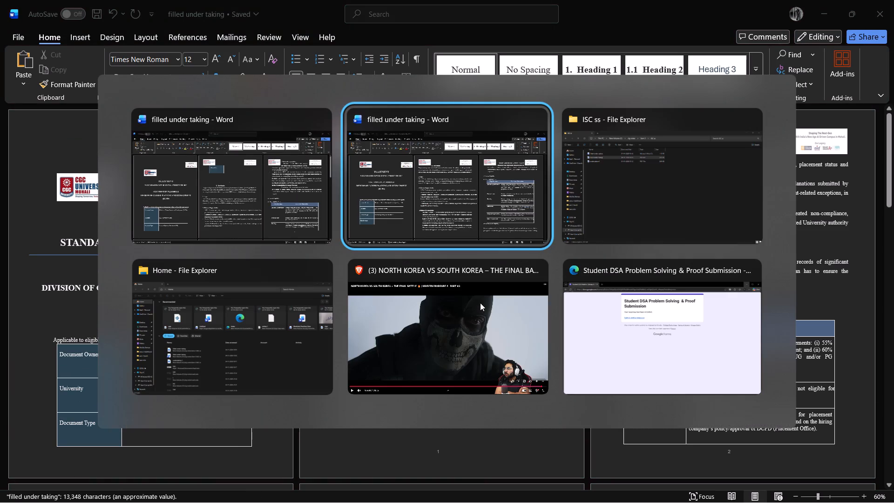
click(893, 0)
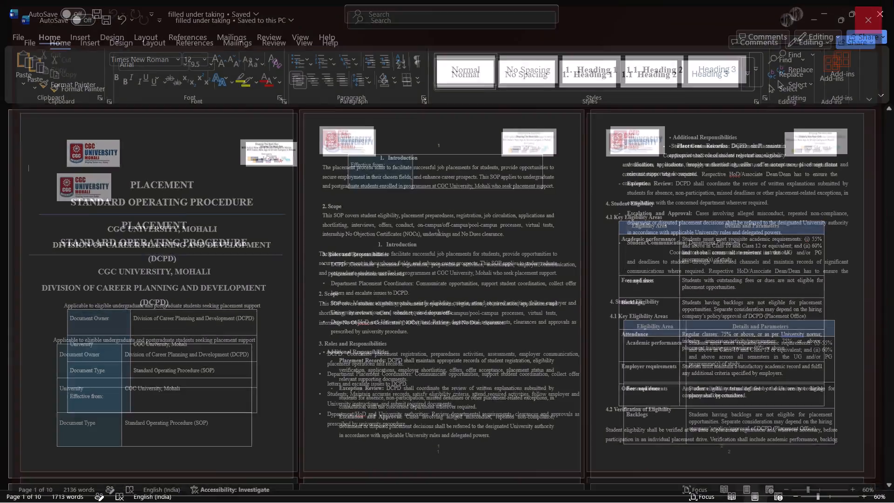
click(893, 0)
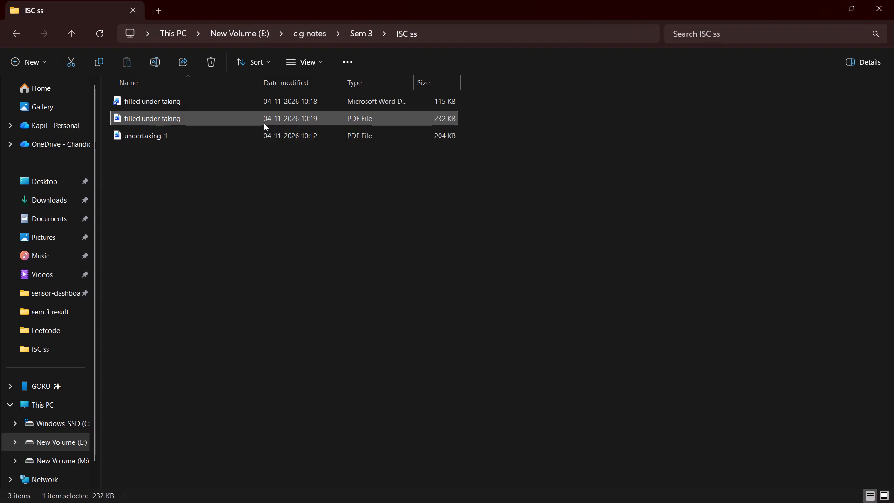
Open the "filled under taking" PDF with Microsoft Edge just once, without making Edge the default app.
right_click(264, 122)
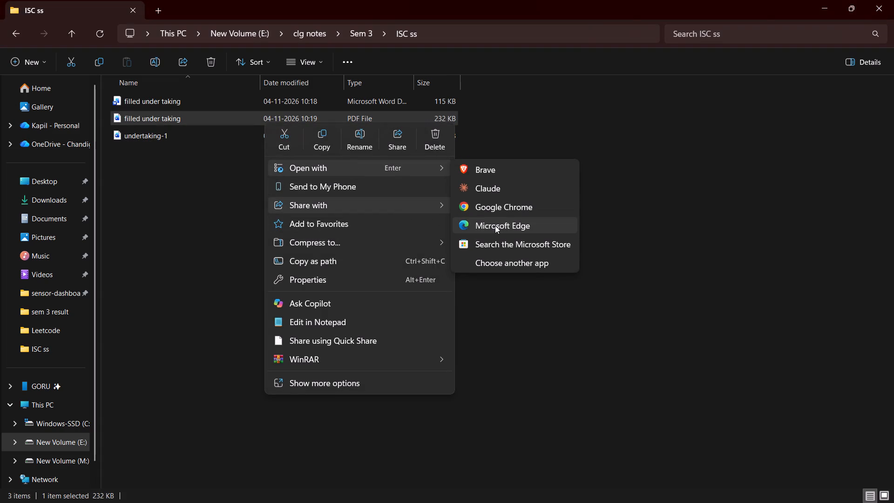
click(492, 256)
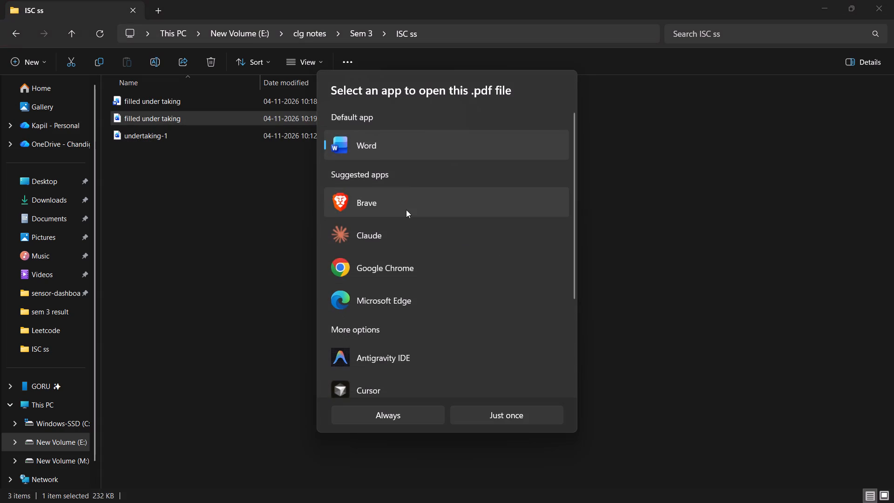
click(370, 295)
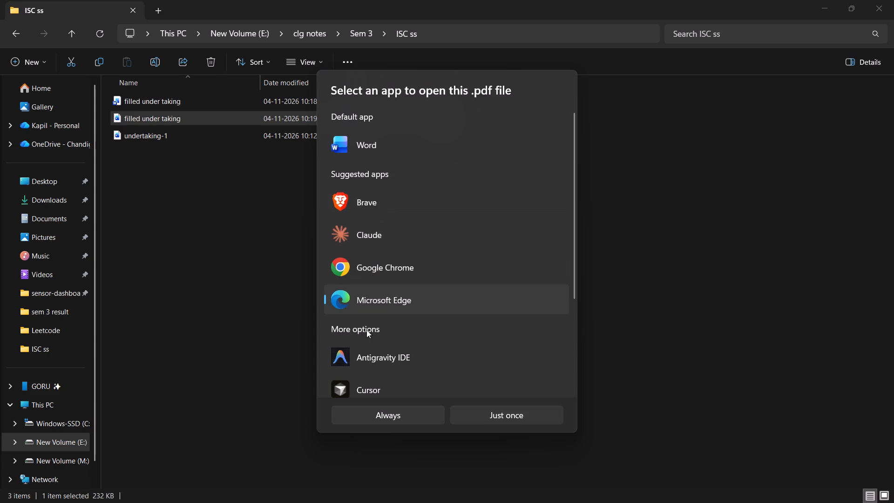
click(483, 408)
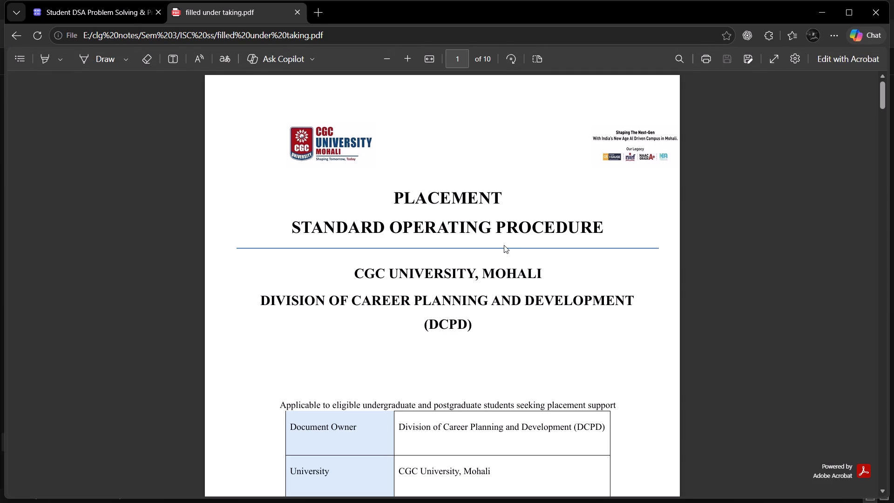
Check the exported PDF through to the Appendix 1 form, including its filled fields, date and signature, and close Edge.
scroll(440, 279, down, 18)
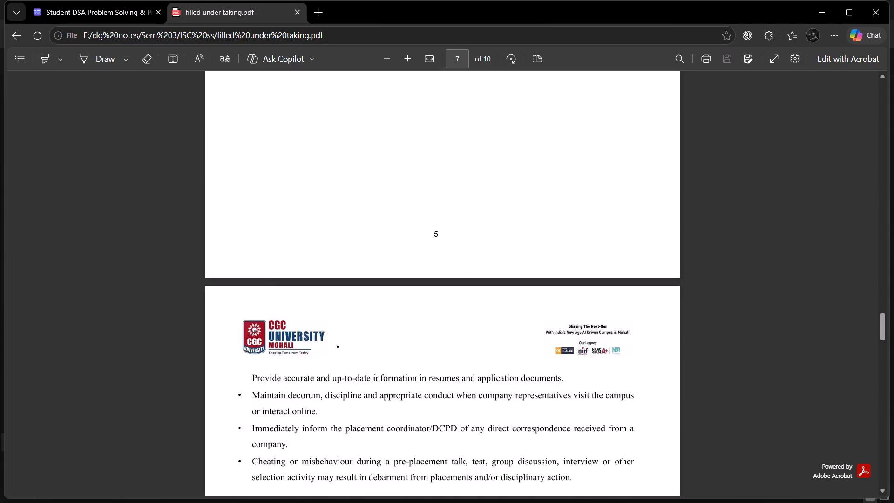
scroll(440, 279, down, 1)
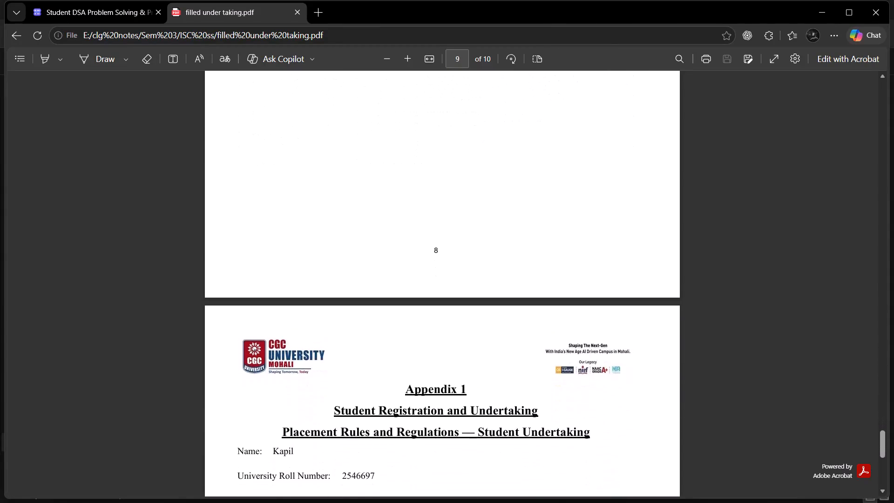
scroll(440, 279, down, 1)
scroll(440, 279, up, 2)
scroll(440, 279, down, 4)
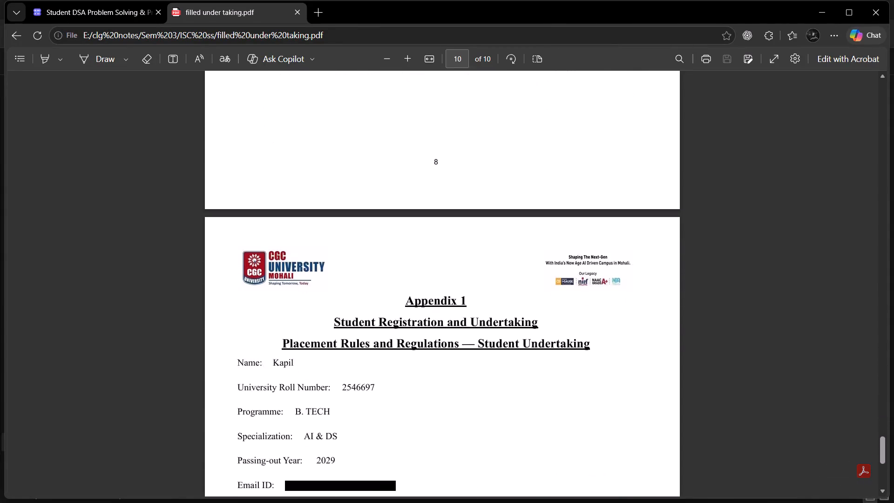
scroll(440, 279, down, 4)
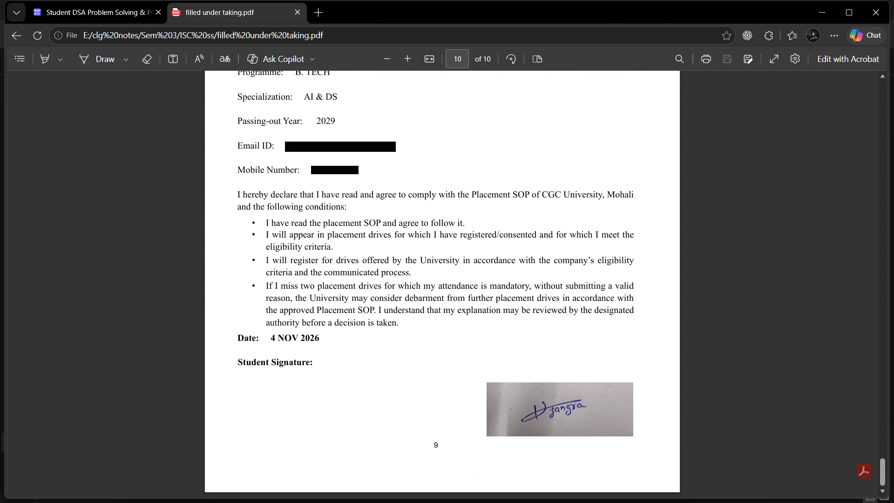
scroll(440, 279, up, 1)
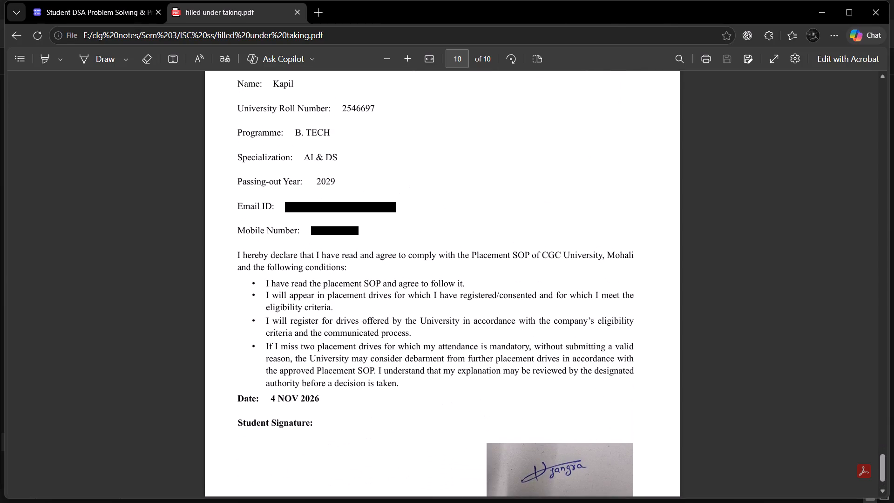
scroll(478, 211, up, 2)
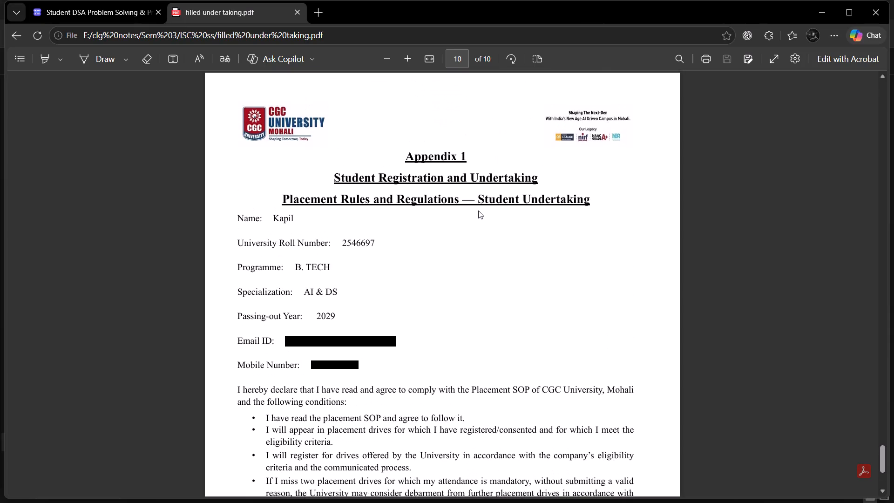
click(878, 22)
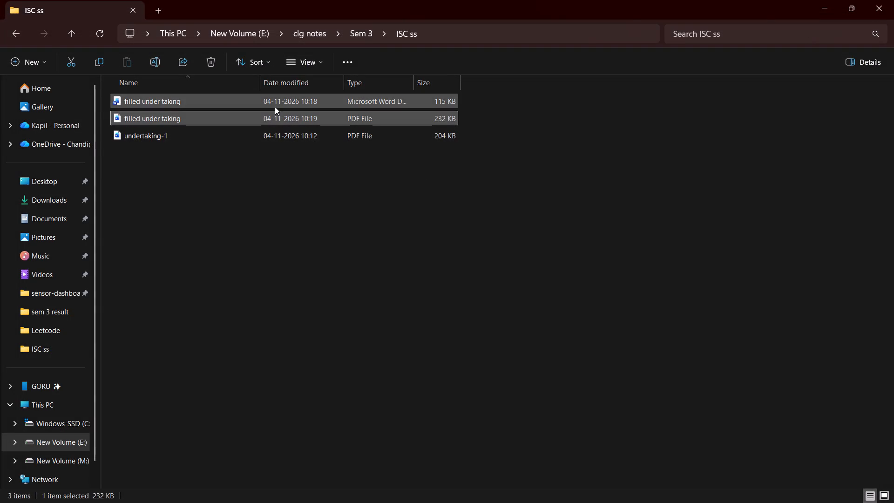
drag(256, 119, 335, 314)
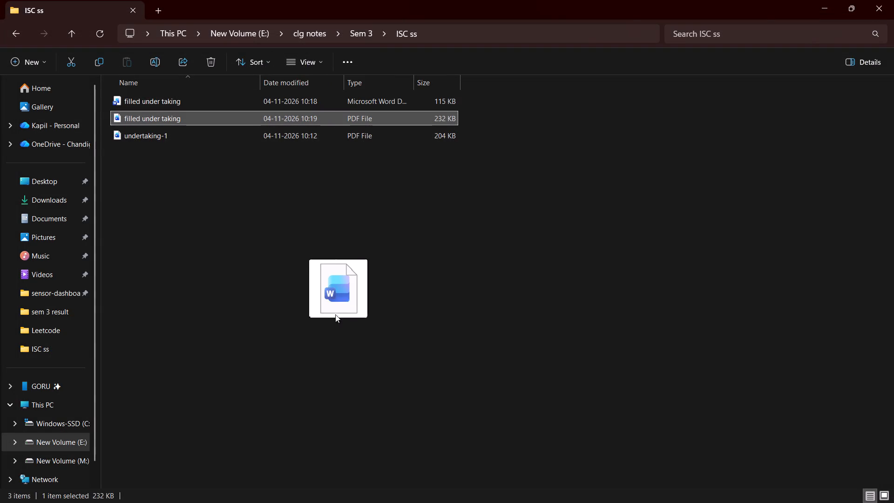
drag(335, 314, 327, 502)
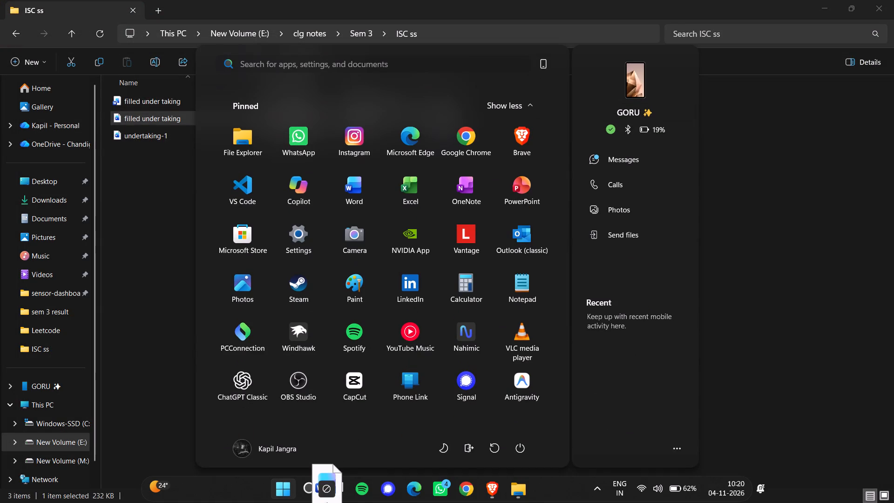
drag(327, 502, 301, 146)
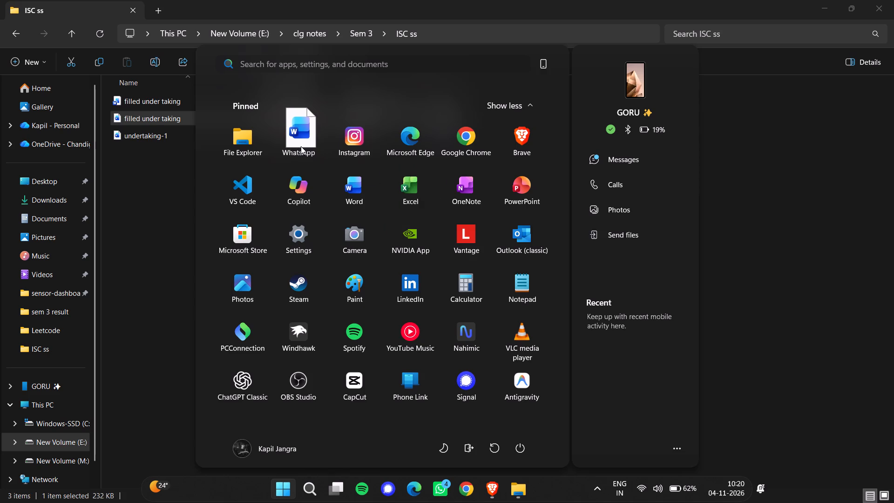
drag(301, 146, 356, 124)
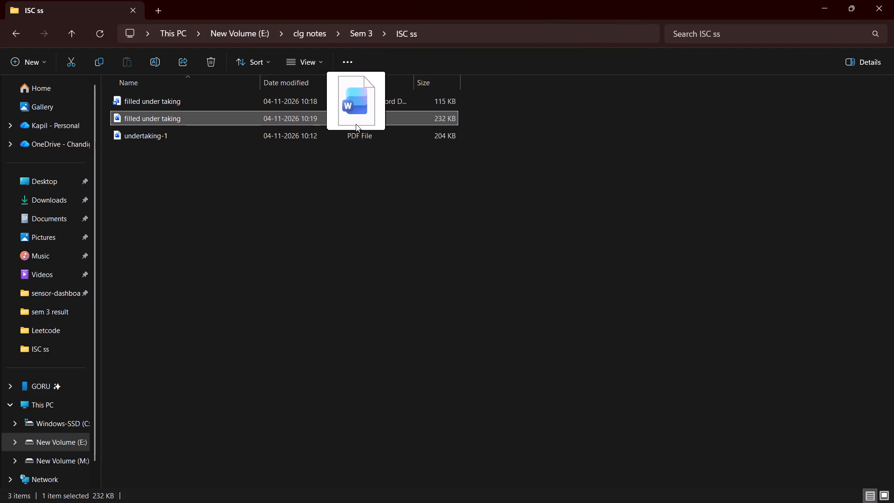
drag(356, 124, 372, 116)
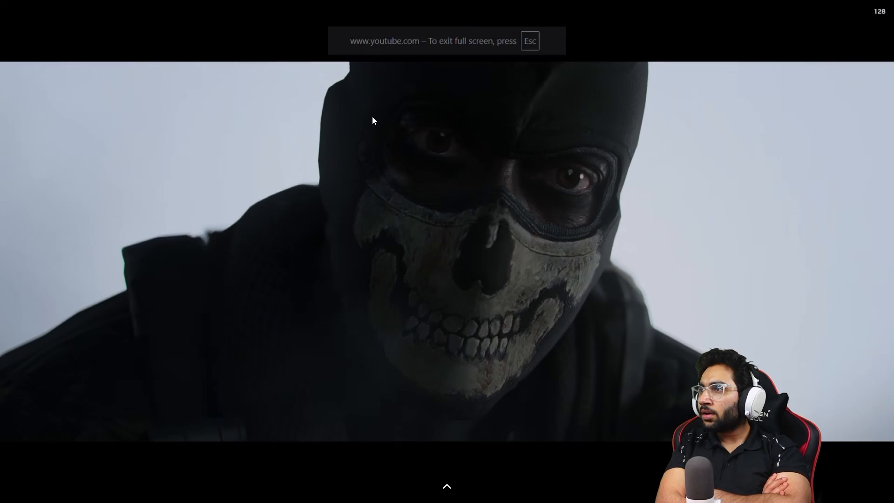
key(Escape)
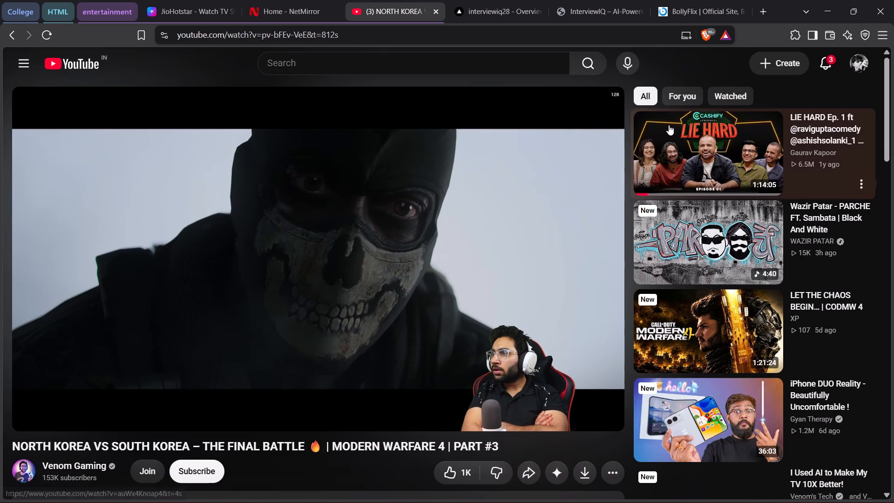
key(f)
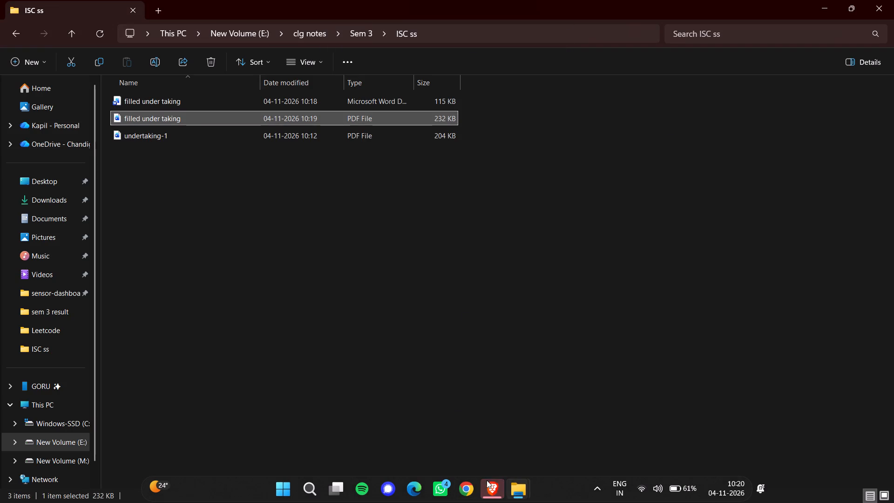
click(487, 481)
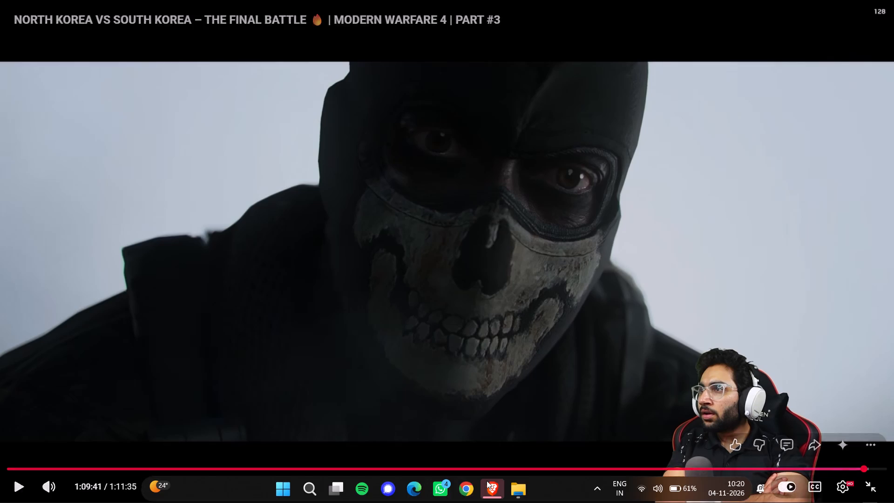
Switch to the File Explorer Home window, open the recent undertaking-1 PDF in Word as a converted editable document, and maximize it.
click(515, 481)
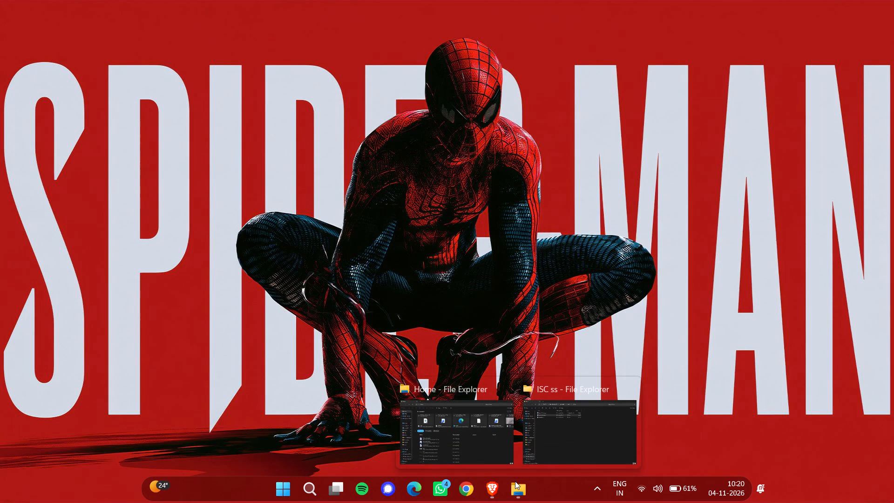
click(449, 446)
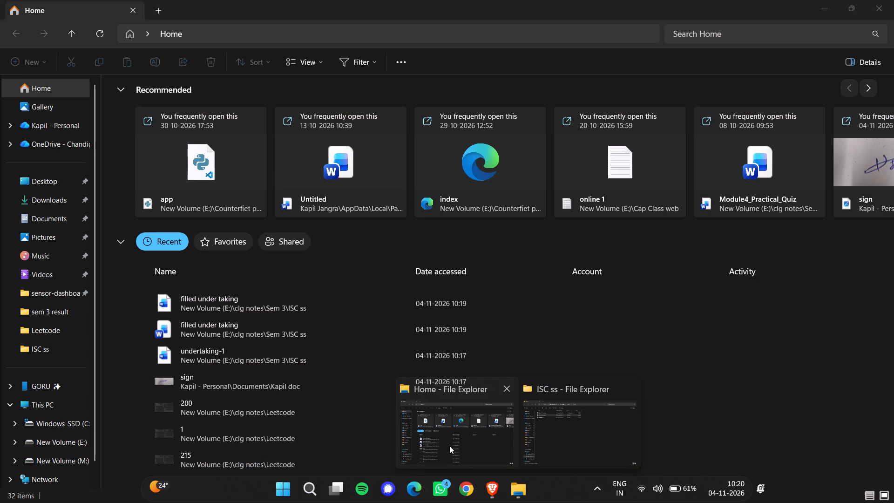
double_click(278, 354)
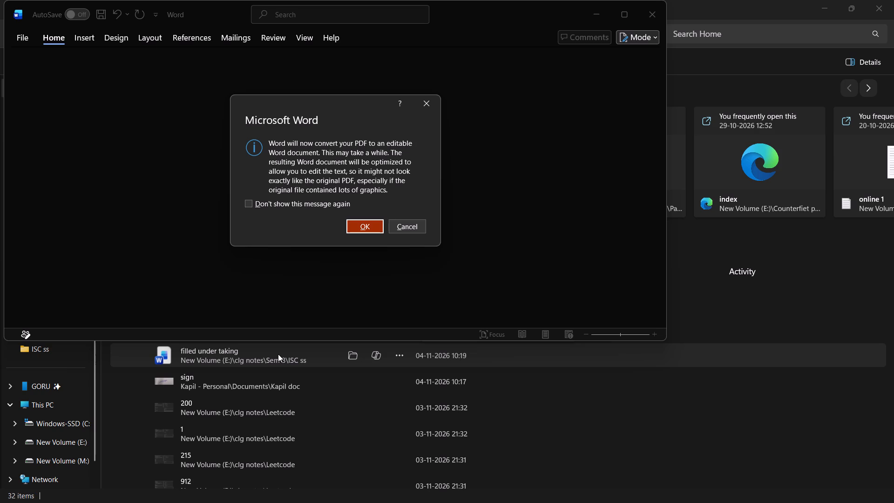
click(359, 224)
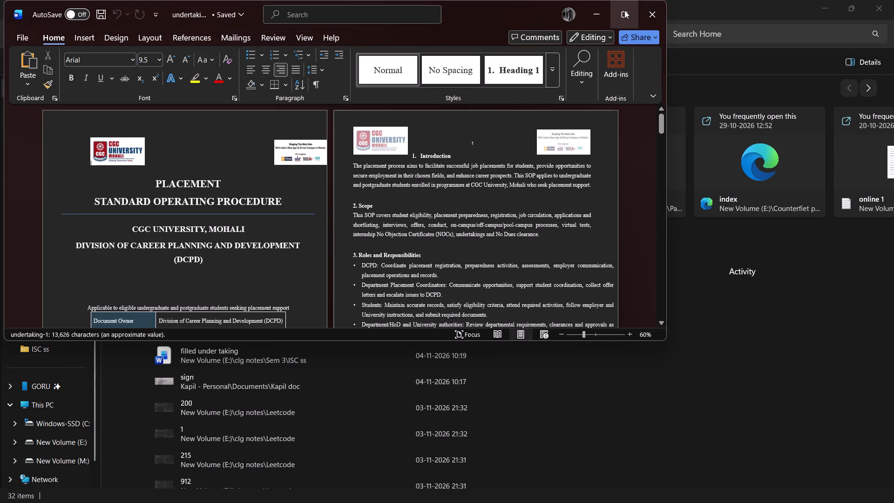
click(624, 10)
Replace the blank line after Name in the Appendix 1 form of undertaking-1 with the second student's full name.
scroll(495, 154, left, 1)
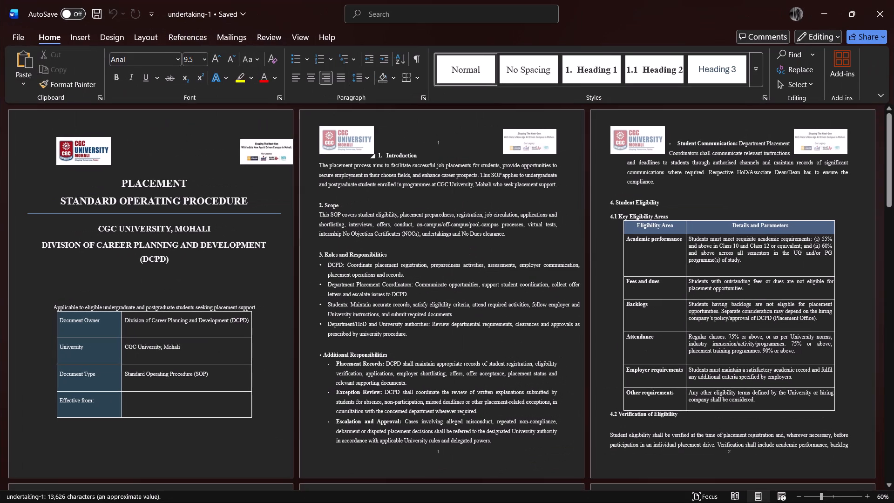
scroll(495, 154, down, 8)
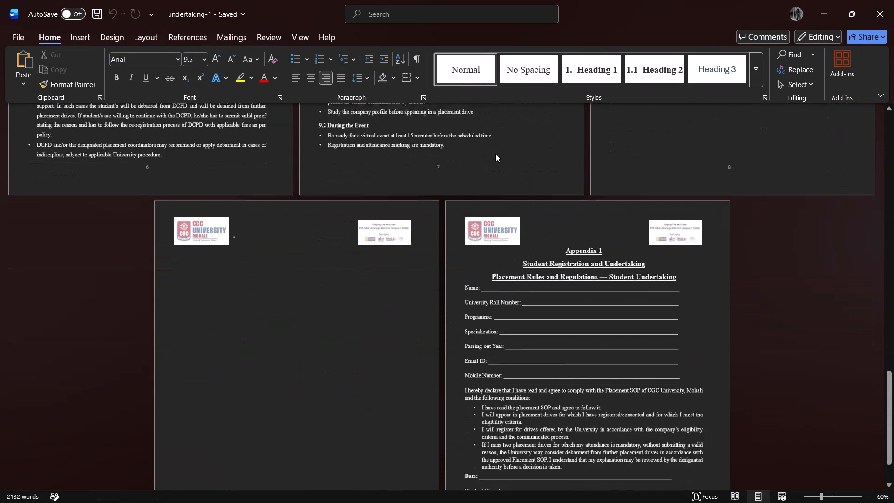
scroll(495, 154, down, 5)
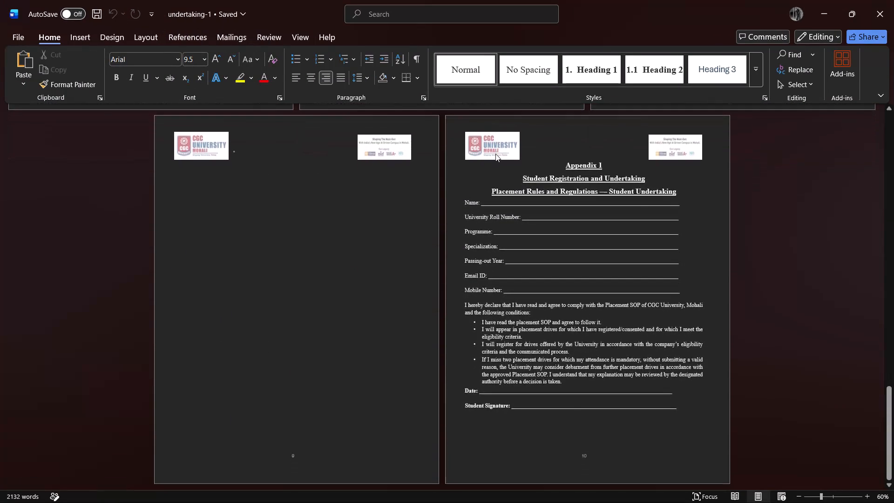
ctrl+scroll(495, 154, up, 7)
scroll(495, 154, left, 5)
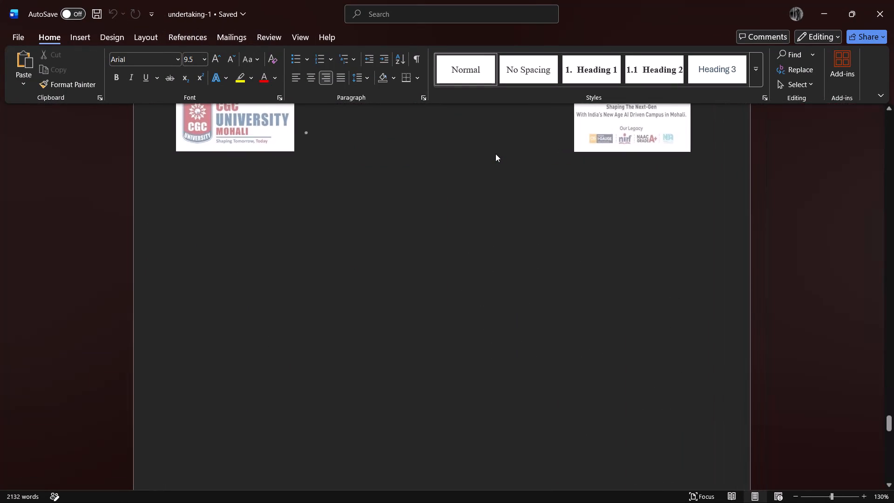
scroll(549, 269, down, 5)
scroll(549, 269, up, 2)
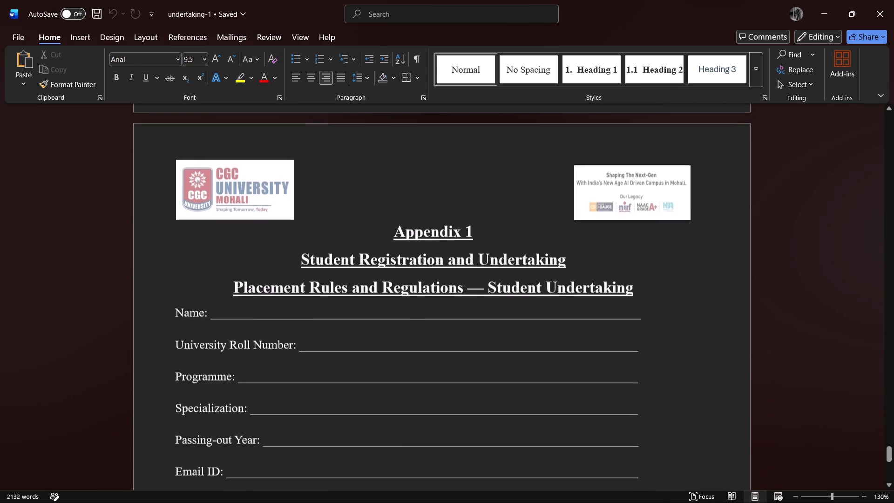
click(644, 314)
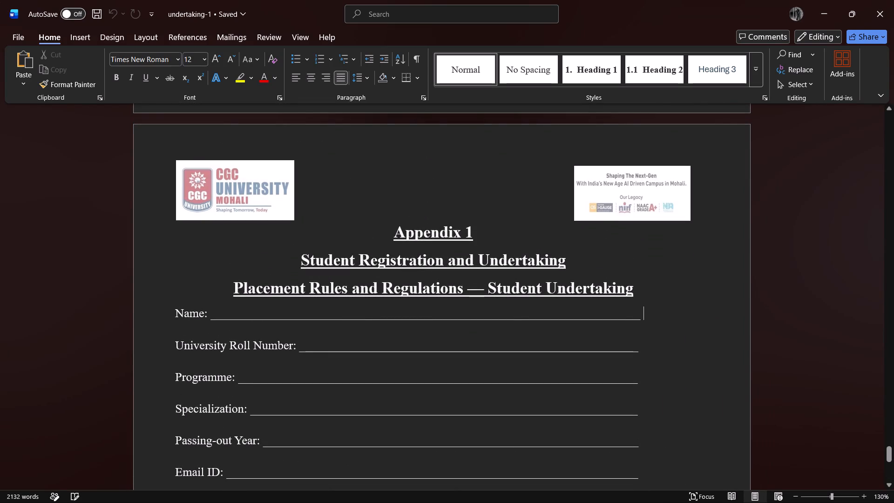
key(BackSpace)
key(BackSpace)
key(BackSpace)
key(BackSpace)
key(BackSpace)
key(BackSpace)
key(BackSpace)
key(BackSpace)
key(BackSpace)
key(BackSpace)
key(BackSpace)
key(BackSpace)
key(BackSpace)
key(BackSpace)
key(BackSpace)
key(BackSpace)
key(BackSpace)
key(BackSpace)
key(BackSpace)
key(BackSpace)
key(BackSpace)
key(BackSpace)
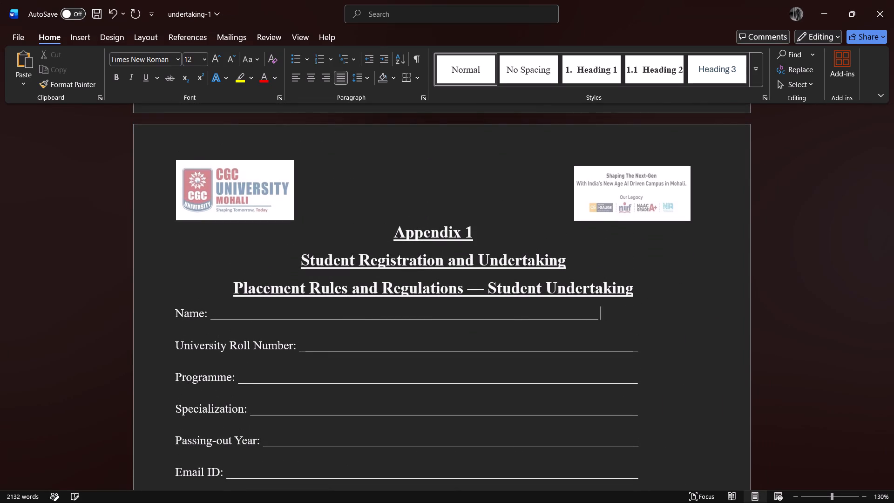
key(BackSpace)
key(BackSpace)
key(BackSpace)
key(BackSpace)
key(BackSpace)
key(BackSpace)
key(BackSpace)
key(BackSpace)
key(BackSpace)
key(BackSpace)
key(BackSpace)
key(BackSpace)
key(BackSpace)
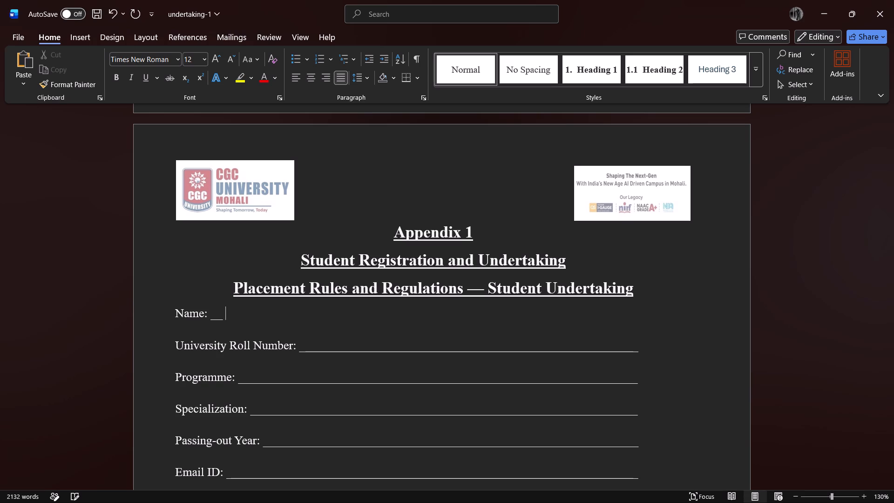
key(BackSpace)
key(BackSpace)
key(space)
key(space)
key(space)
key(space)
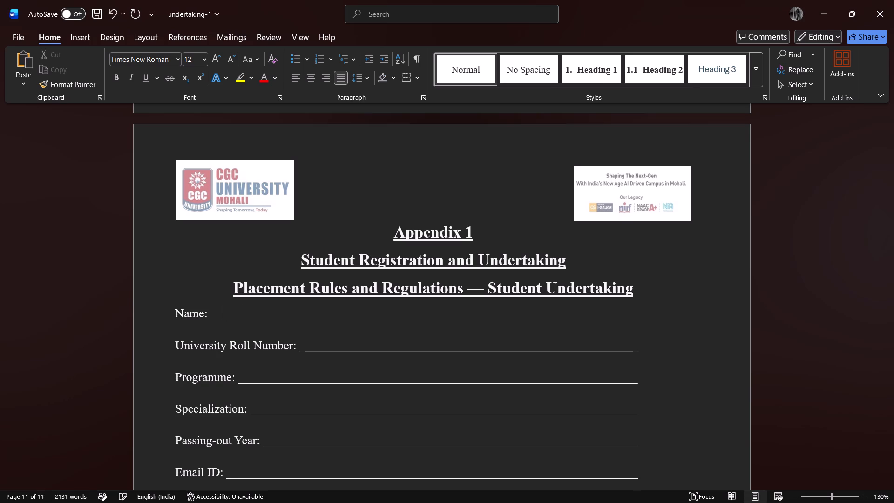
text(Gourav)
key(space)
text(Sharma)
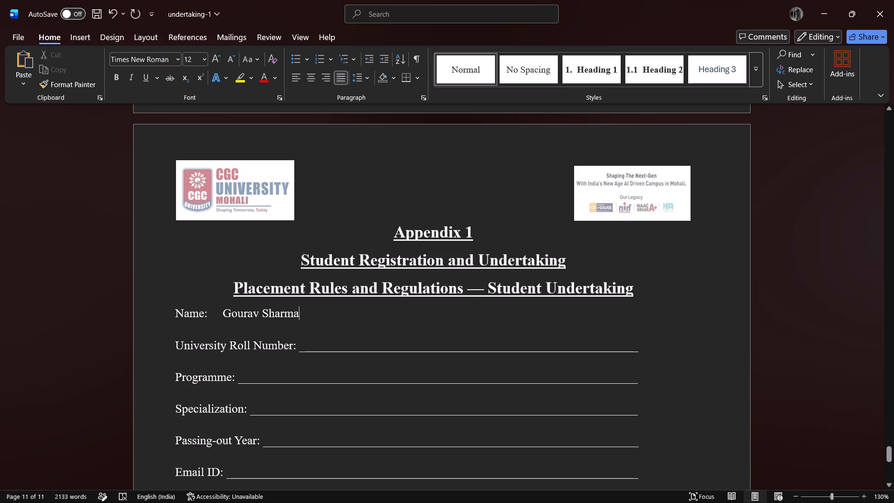
Place the cursor at the end of the blank line after University Roll Number.
click(636, 349)
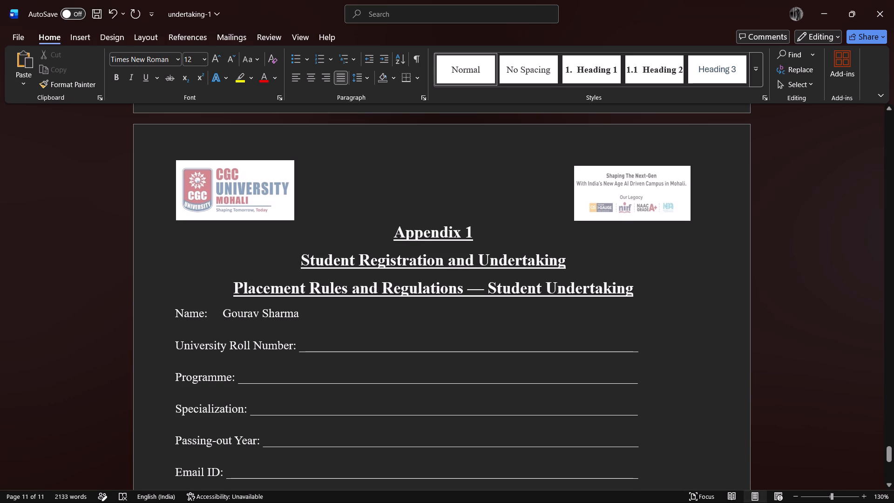
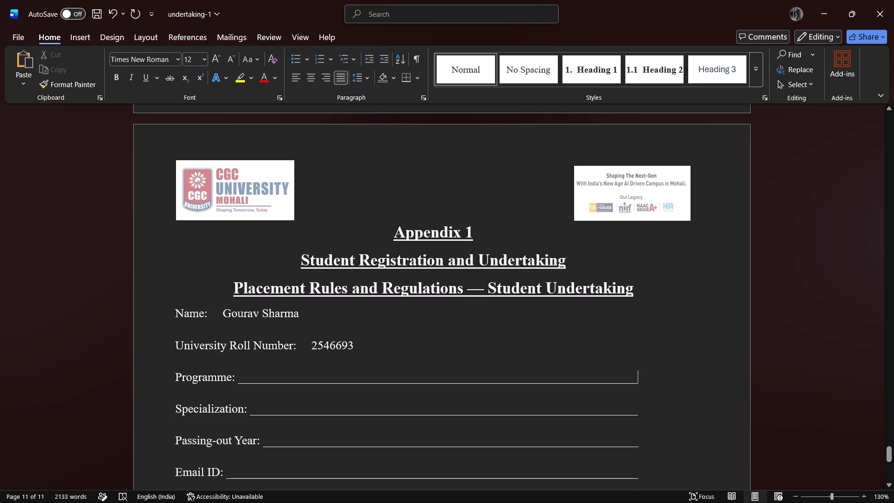
Replace the blank line after Programme in the Appendix 1 form with B. Tech, set off by a few spaces.
key(BackSpace)
key(BackSpace)
key(BackSpace)
key(BackSpace)
key(BackSpace)
key(BackSpace)
key(BackSpace)
key(BackSpace)
key(BackSpace)
key(BackSpace)
key(BackSpace)
key(BackSpace)
key(BackSpace)
key(BackSpace)
key(BackSpace)
key(BackSpace)
key(BackSpace)
key(BackSpace)
key(BackSpace)
key(BackSpace)
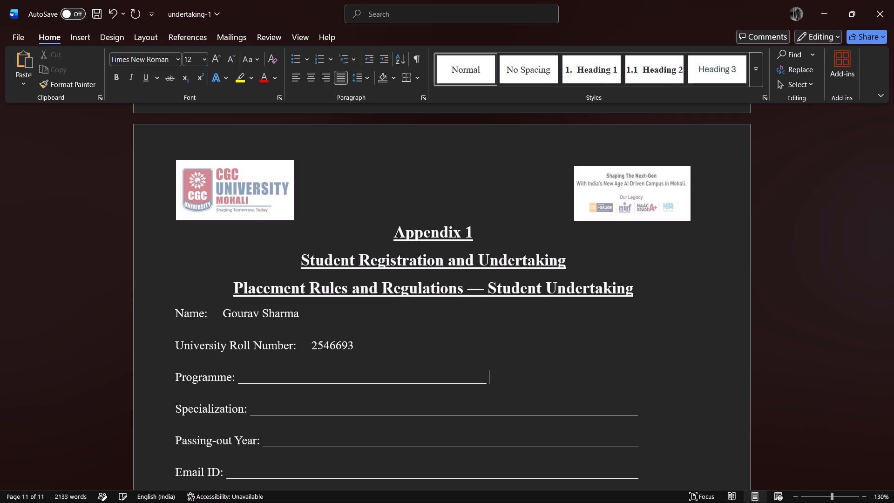
key(BackSpace)
key(BackSpace)
key(BackSpace)
key(BackSpace)
key(space)
key(space)
key(space)
key(space)
key(shift+b)
text(. Tech)
key(space)
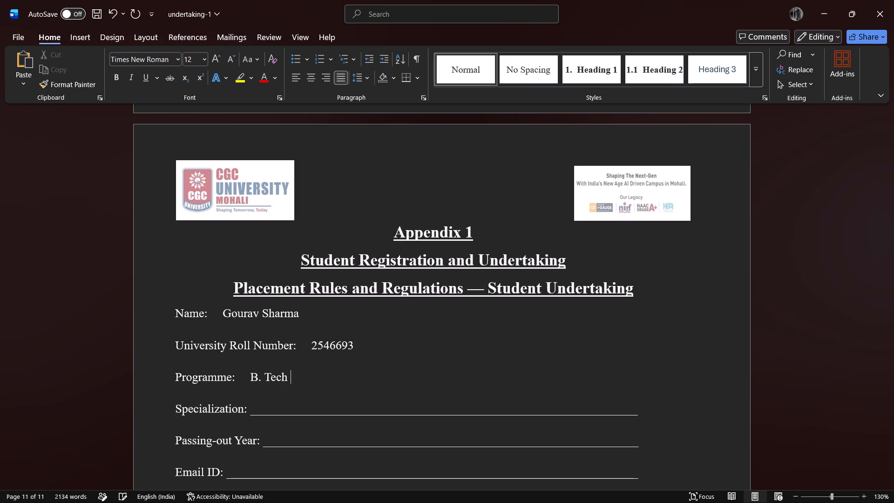
Replace the blank line after Specialization with AI & DS, spaced slightly away from the label.
scroll(701, 350, down, 1)
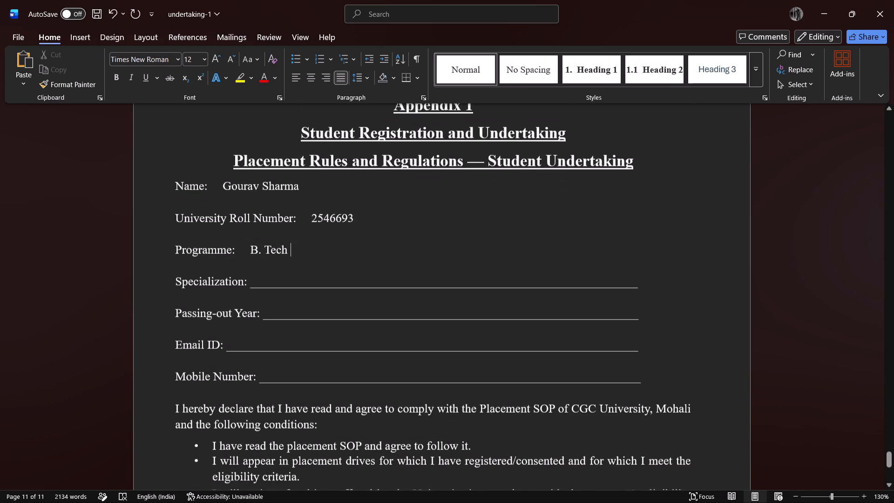
scroll(701, 350, down, 1)
click(639, 276)
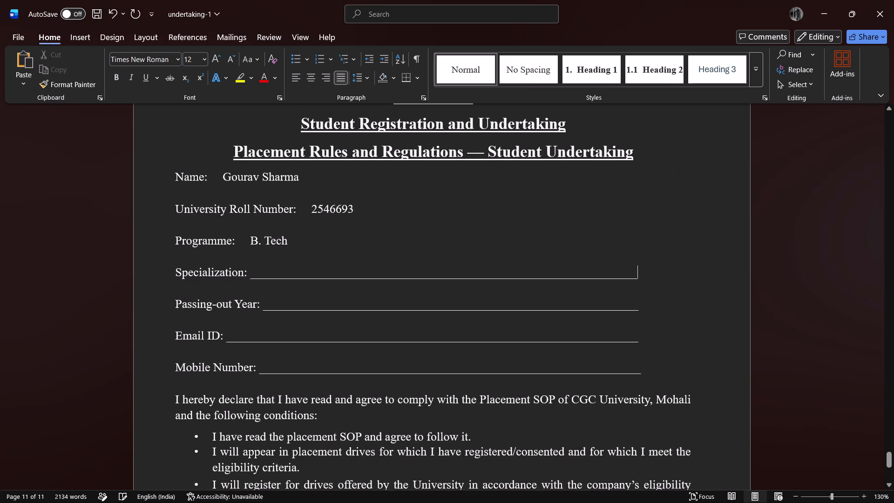
key(BackSpace)
key(BackSpace)
key(BackSpace)
key(BackSpace)
key(BackSpace)
key(BackSpace)
key(BackSpace)
key(BackSpace)
key(BackSpace)
key(BackSpace)
key(BackSpace)
key(BackSpace)
key(BackSpace)
key(BackSpace)
key(BackSpace)
key(BackSpace)
key(BackSpace)
key(BackSpace)
key(BackSpace)
key(BackSpace)
key(BackSpace)
key(BackSpace)
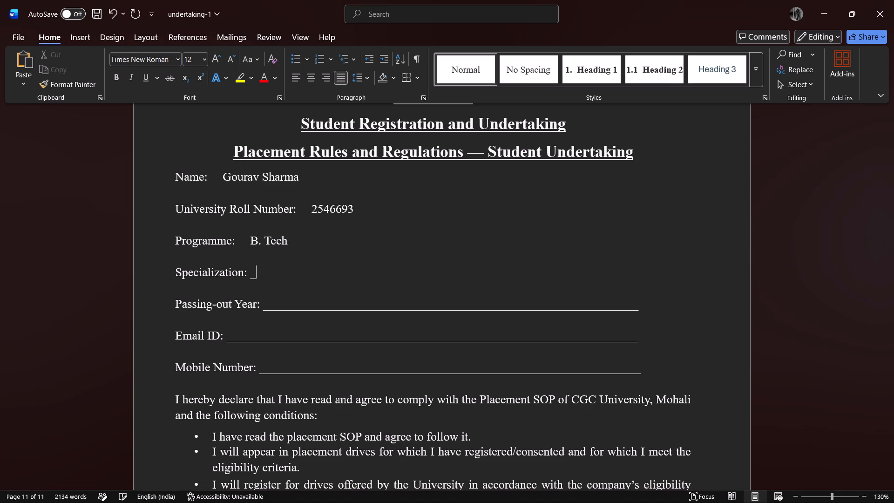
key(BackSpace)
key(space)
key(space)
key(space)
key(space)
key(space)
key(space)
key(space)
key(space)
key(space)
key(space)
key(BackSpace)
key(BackSpace)
key(BackSpace)
key(BackSpace)
key(BackSpace)
key(BackSpace)
key(BackSpace)
key(space)
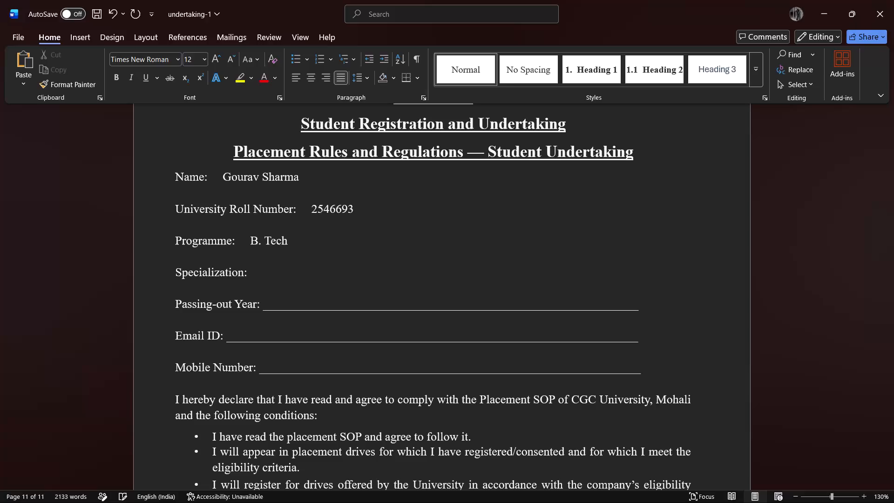
text(AI)
key(space)
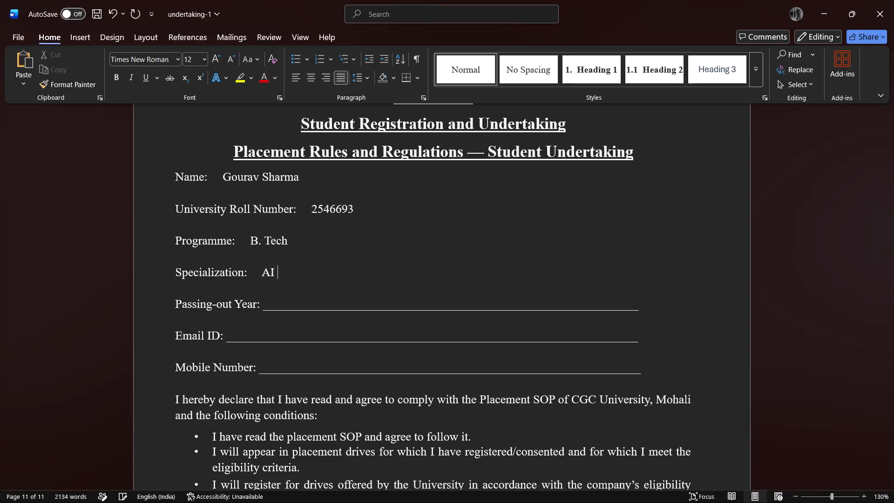
text(&)
key(space)
text(DS)
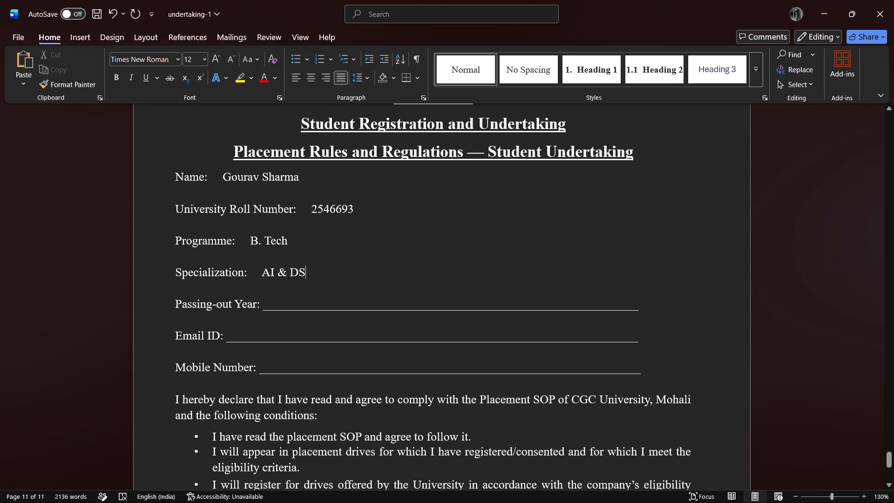
Replace the blank line after Passing-out Year with 2029, spaced slightly away from the label.
drag(637, 308, 278, 305)
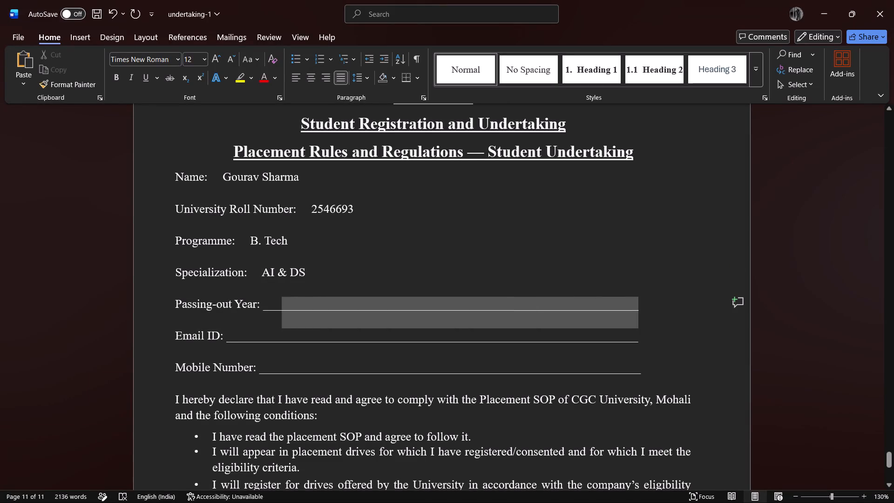
drag(278, 305, 262, 301)
key(BackSpace)
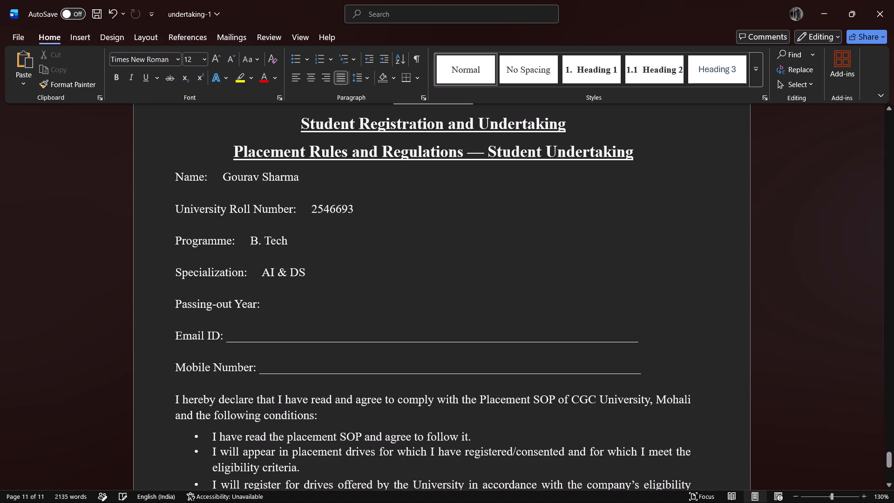
key(space)
key(space)
key(space)
key(space)
text(2029)
Place the cursor at the end of the blank line after Email ID.
drag(638, 340, 628, 338)
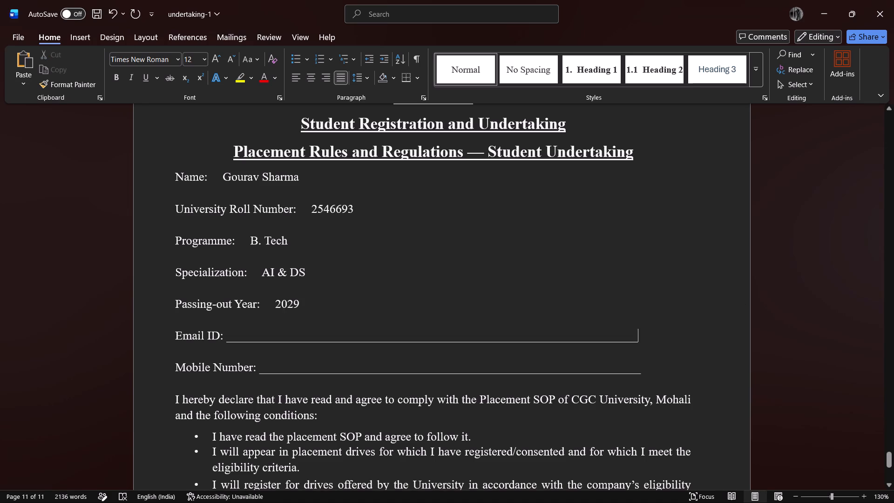
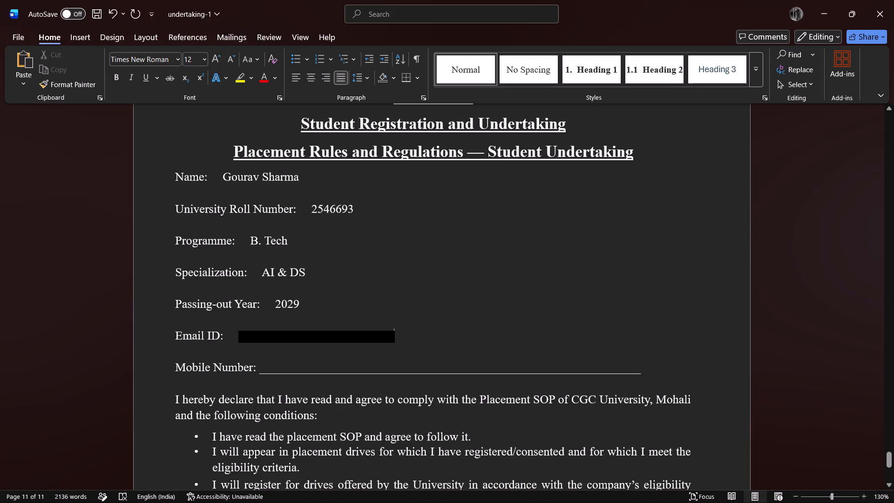
Remove the blank line after Mobile Number in the undertaking form and insert five spaces after the label for the entry.
key(Left)
key(BackSpace)
key(BackSpace)
key(BackSpace)
key(BackSpace)
key(BackSpace)
key(BackSpace)
key(BackSpace)
key(BackSpace)
key(BackSpace)
key(BackSpace)
key(BackSpace)
key(BackSpace)
key(BackSpace)
key(BackSpace)
key(BackSpace)
key(BackSpace)
key(BackSpace)
key(BackSpace)
key(BackSpace)
key(BackSpace)
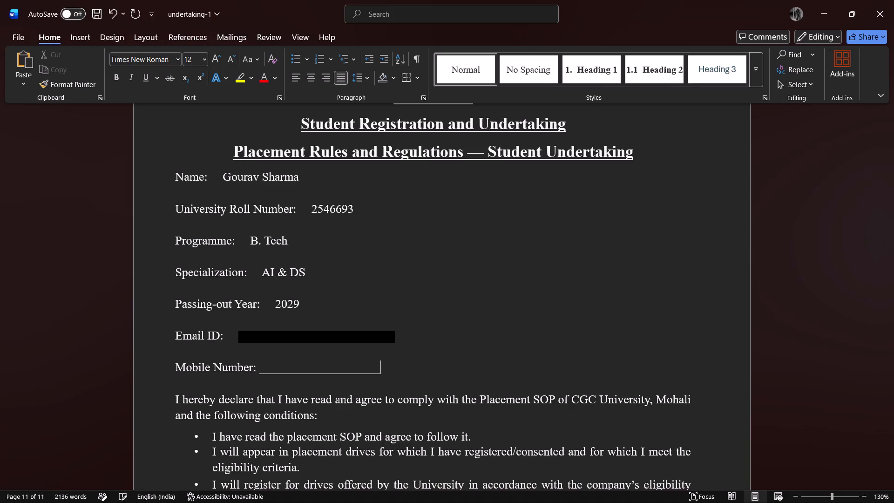
key(BackSpace)
key(BackSpace)
key(BackSpace)
key(BackSpace)
key(BackSpace)
key(BackSpace)
key(BackSpace)
key(BackSpace)
key(BackSpace)
key(BackSpace)
key(BackSpace)
key(BackSpace)
key(BackSpace)
key(BackSpace)
key(BackSpace)
key(BackSpace)
key(BackSpace)
key(BackSpace)
key(BackSpace)
key(BackSpace)
key(BackSpace)
key(space)
key(space)
key(space)
key(space)
key(space)
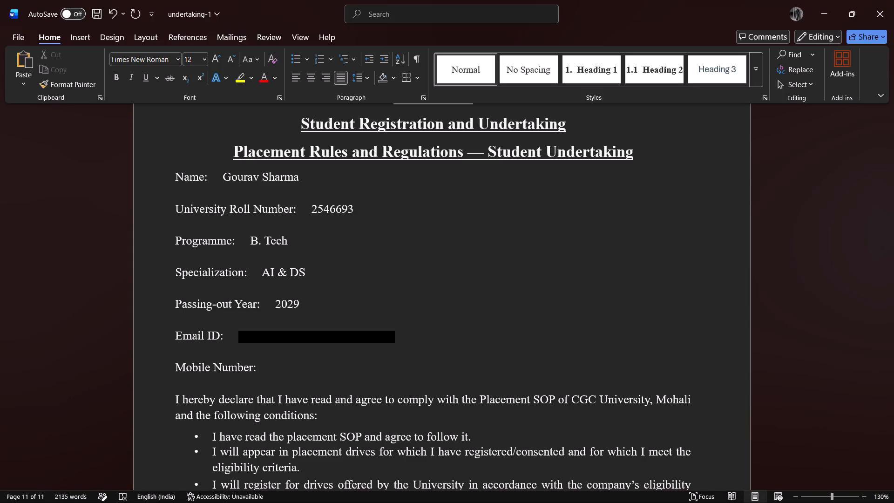
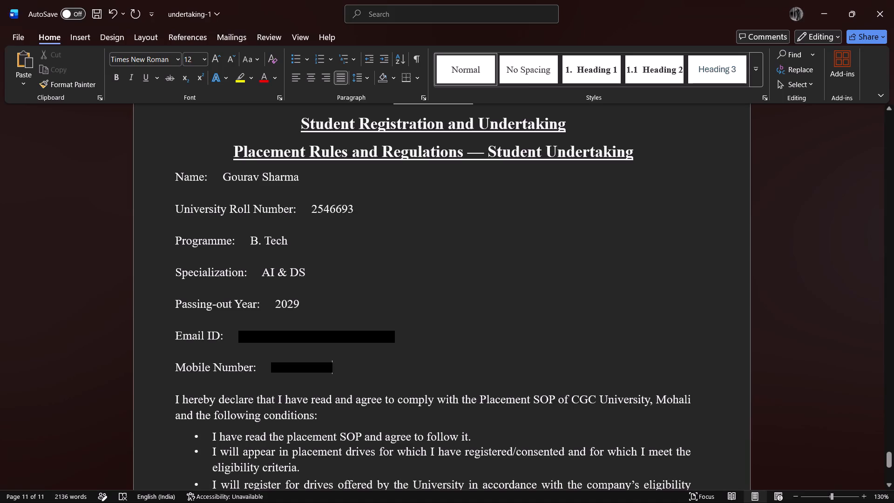
Replace the blank line after Date in the undertaking form with 4 NOV 2026, set off by three extra spaces.
scroll(545, 354, down, 2)
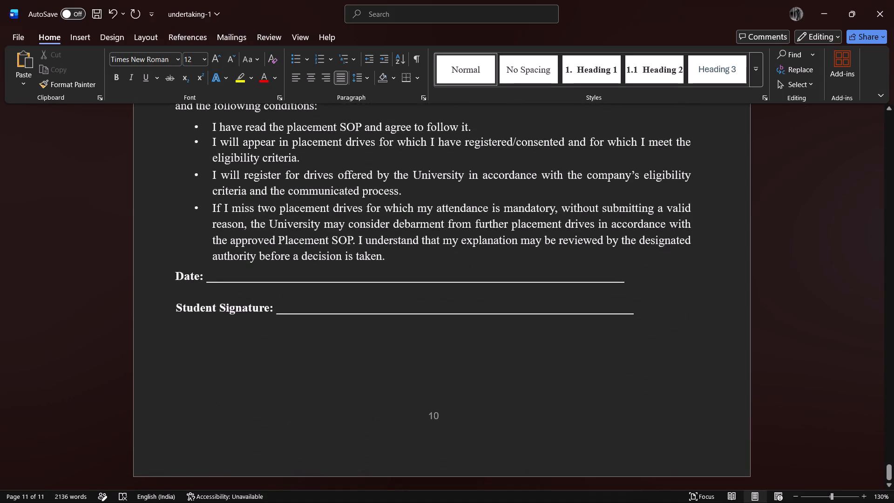
drag(627, 281, 210, 284)
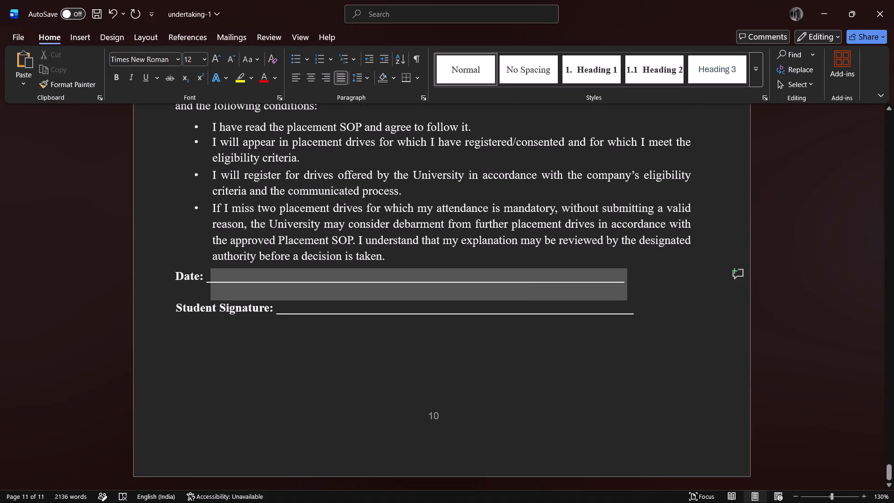
drag(210, 284, 208, 284)
key(backslash)
key(BackSpace)
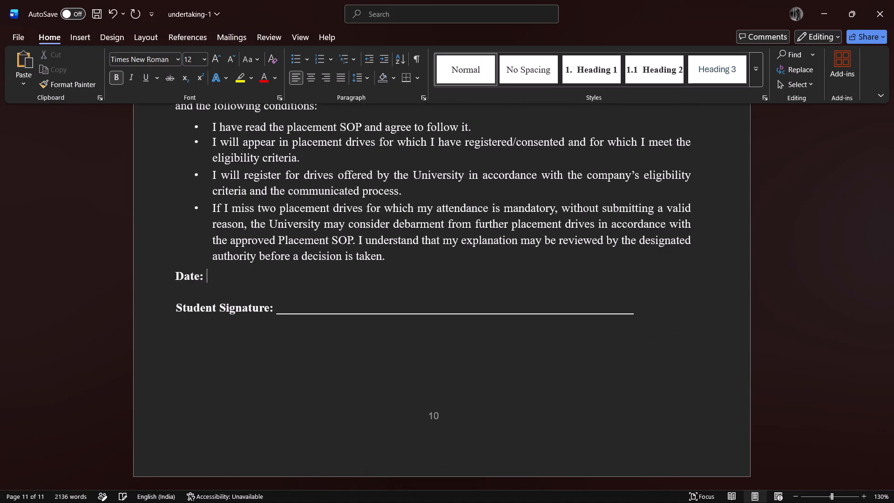
key(space)
key(space)
key(space)
key(shift+dollar)
key(BackSpace)
text(4)
key(space)
text(NO)
text(V 2026)
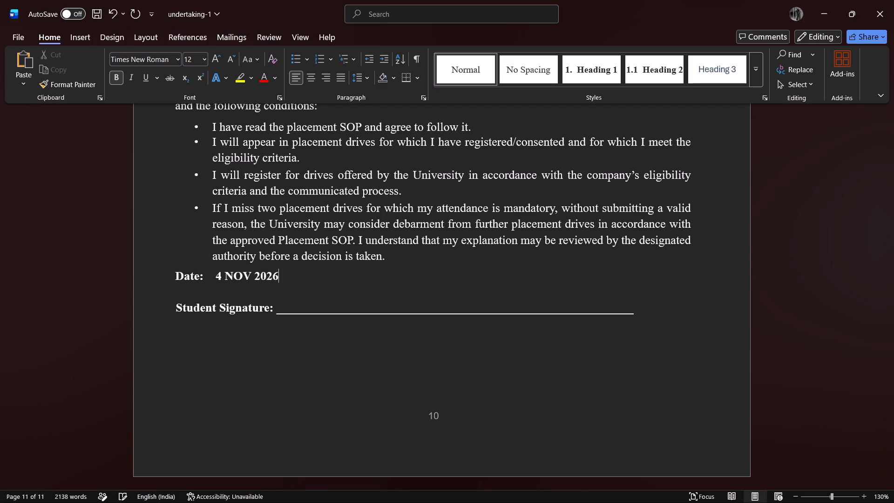
Remove the blank line after Student Signature and insert three spaces after the label.
click(634, 307)
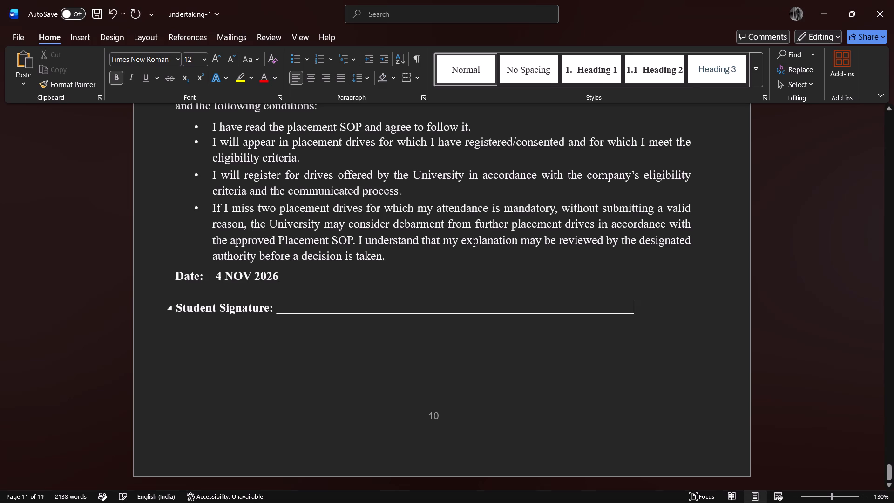
key(BackSpace)
key(BackSpace)
key(BackSpace)
key(BackSpace)
key(BackSpace)
key(BackSpace)
key(BackSpace)
key(BackSpace)
key(BackSpace)
key(BackSpace)
key(BackSpace)
key(BackSpace)
key(BackSpace)
key(BackSpace)
key(BackSpace)
key(BackSpace)
key(ctrl+BackSpace)
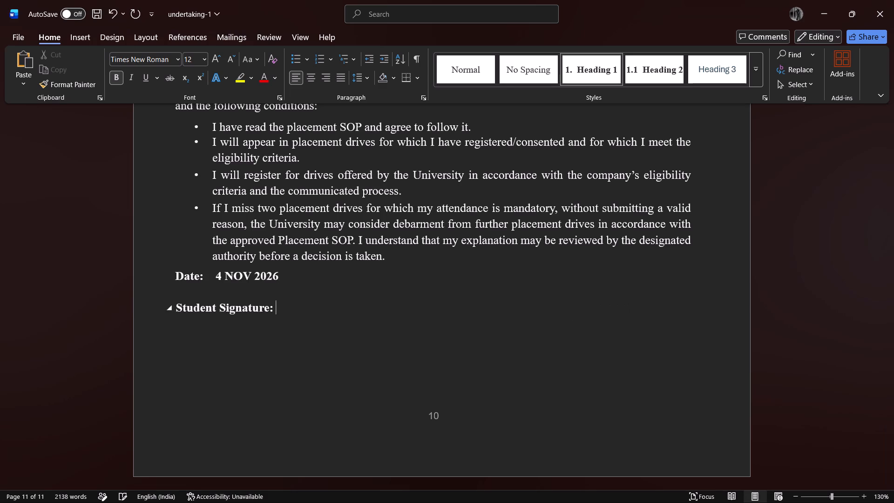
key(space)
key(space)
key(space)
Save the form as a PDF named filled undertaking gourav in the ISC ss folder.
click(18, 35)
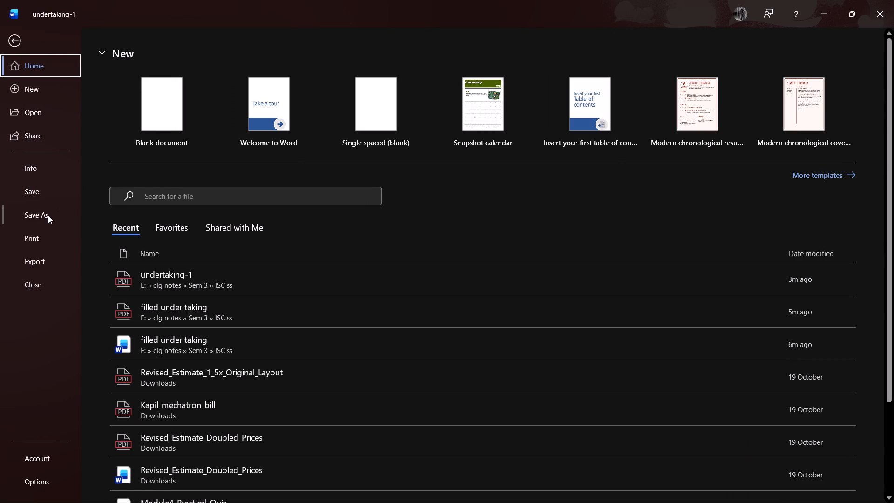
click(34, 195)
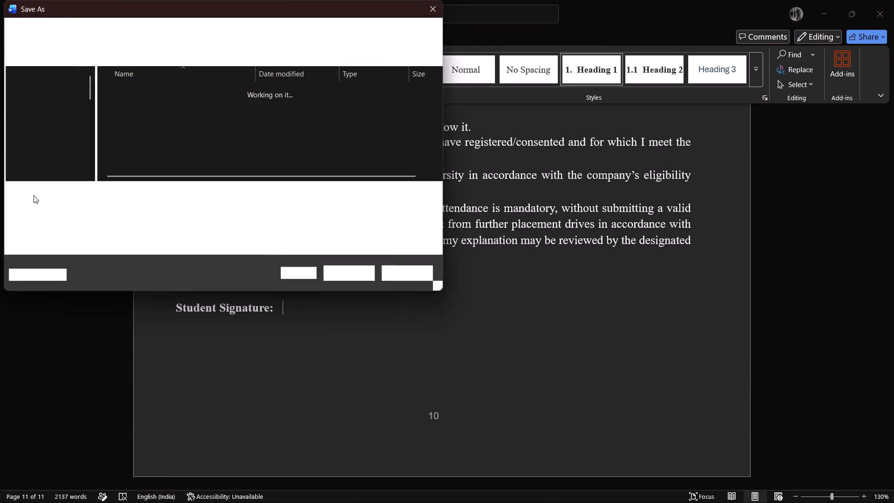
click(117, 209)
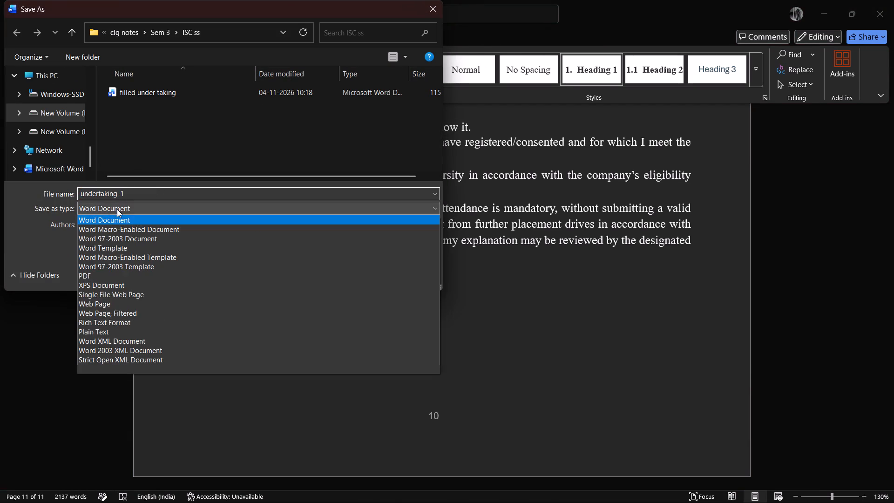
click(97, 272)
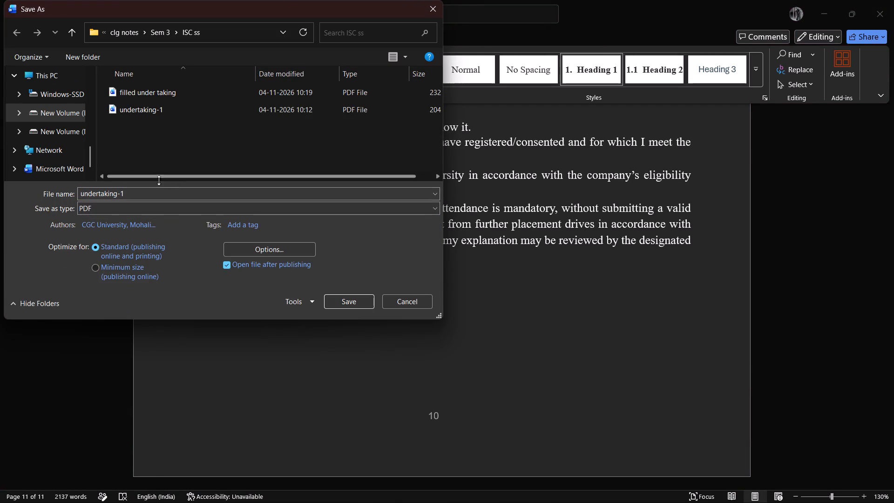
drag(137, 196, 76, 197)
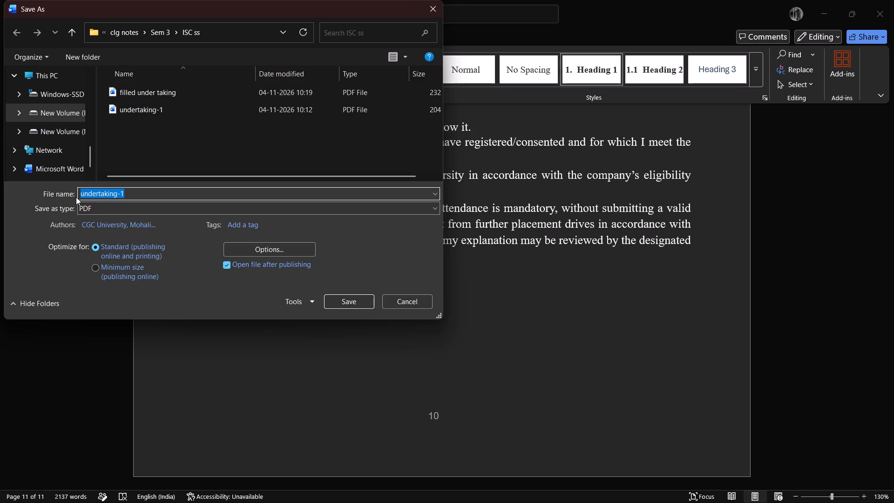
text(filled undertaking gourav)
key(Return)
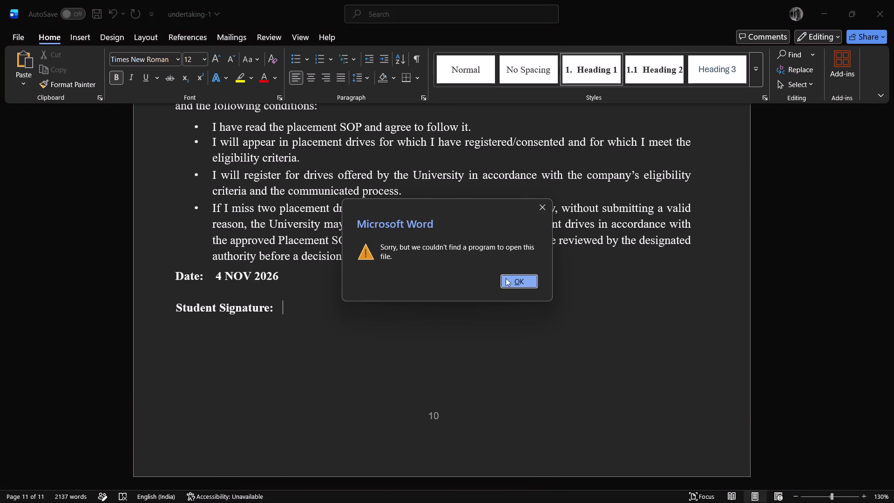
click(528, 285)
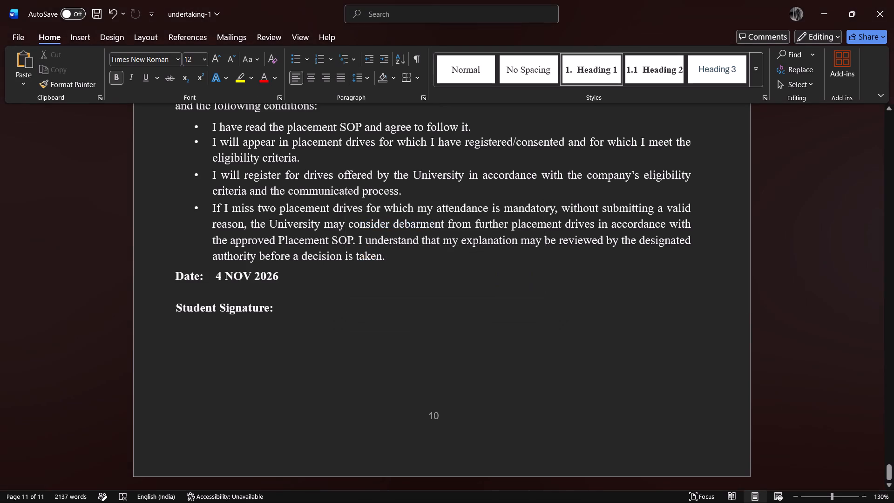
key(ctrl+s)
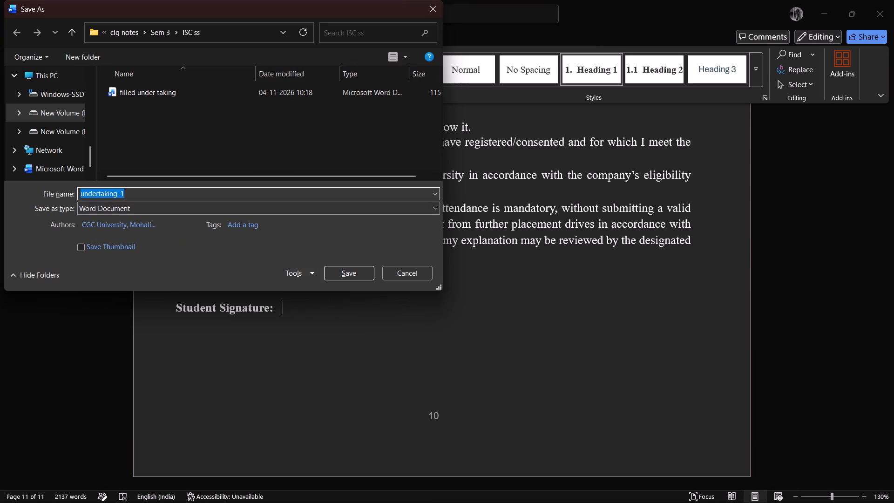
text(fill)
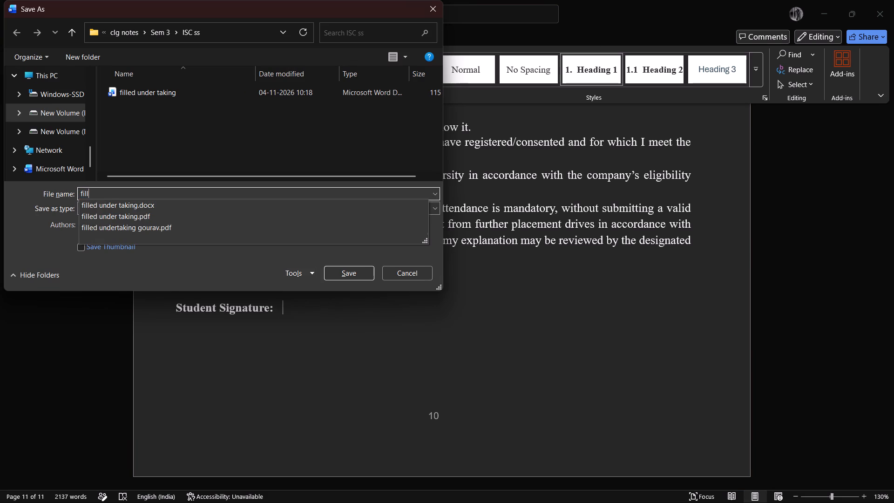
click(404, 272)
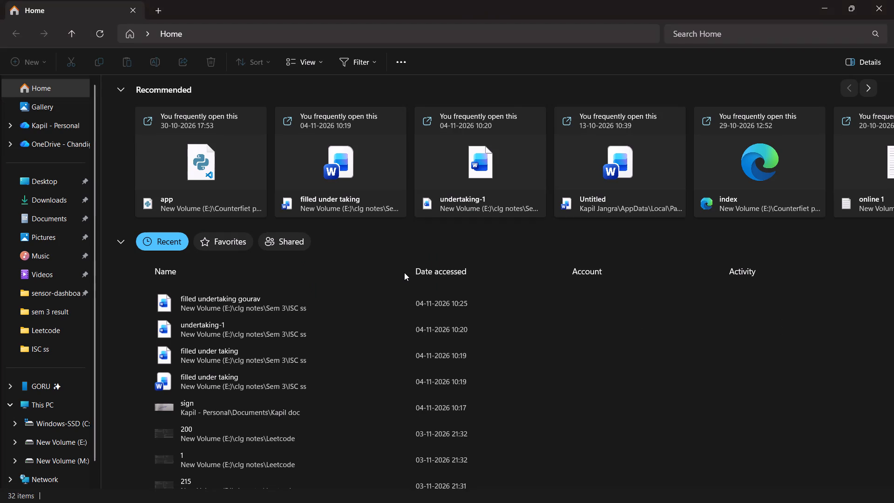
In File Explorer, open the ISC ss folder under clg notes > Sem 3 on New Volume (E:).
click(81, 445)
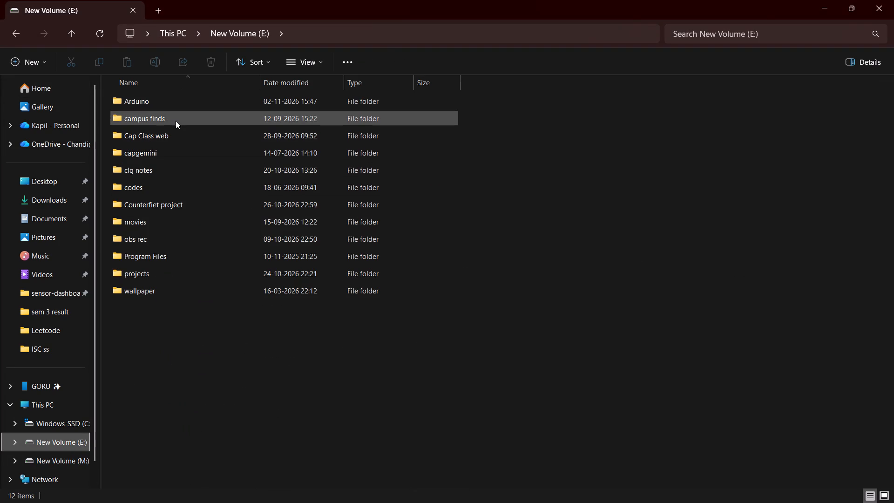
double_click(153, 170)
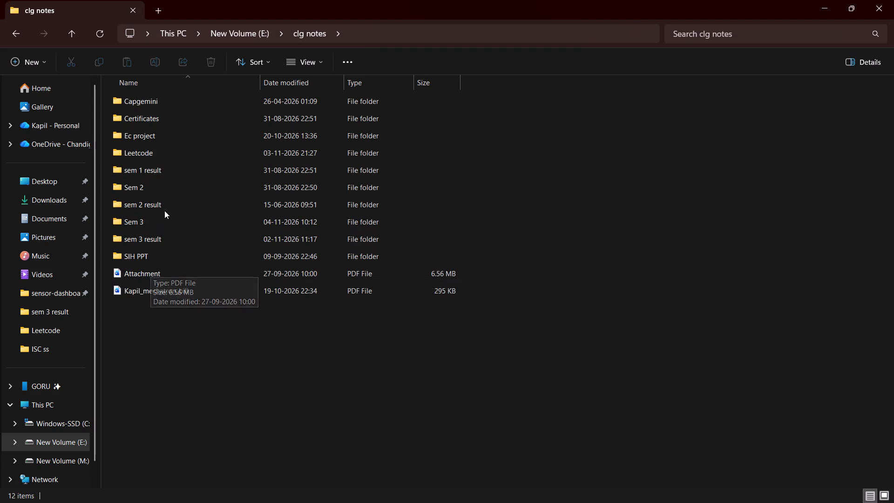
double_click(149, 222)
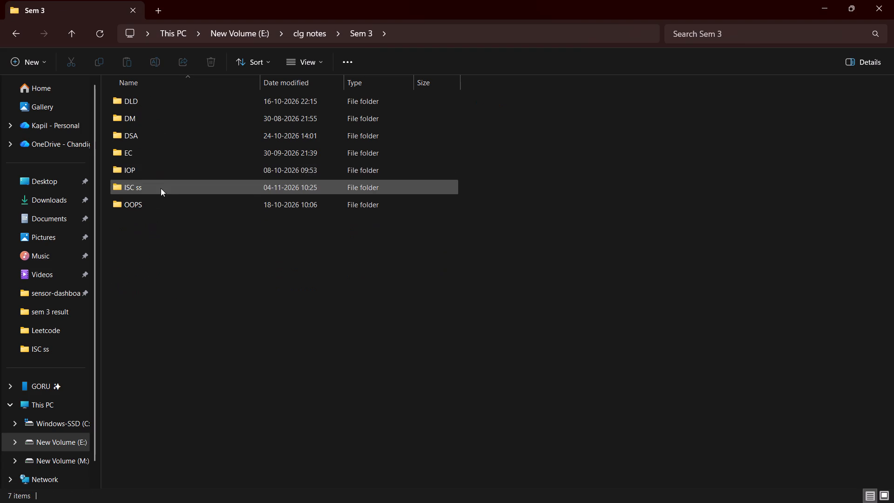
double_click(150, 187)
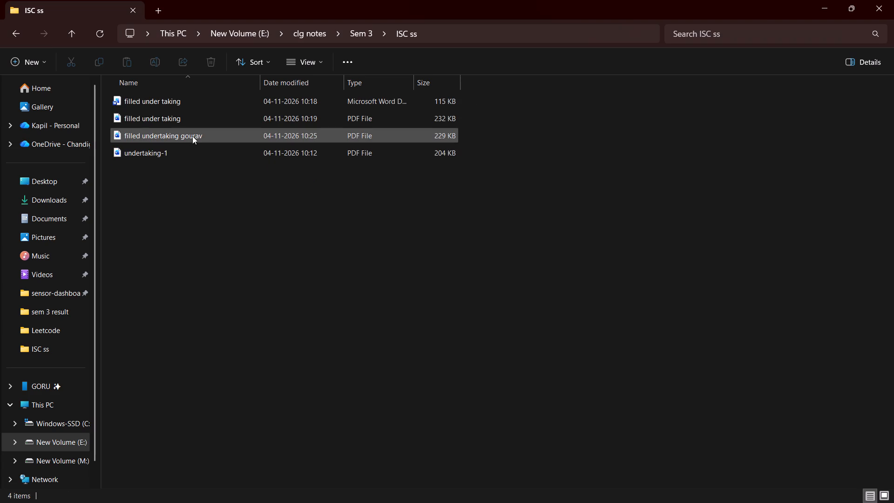
Open the filled undertaking gourav PDF with Microsoft Edge, set to always open PDF files, and close it after viewing.
click(192, 136)
right_click(192, 136)
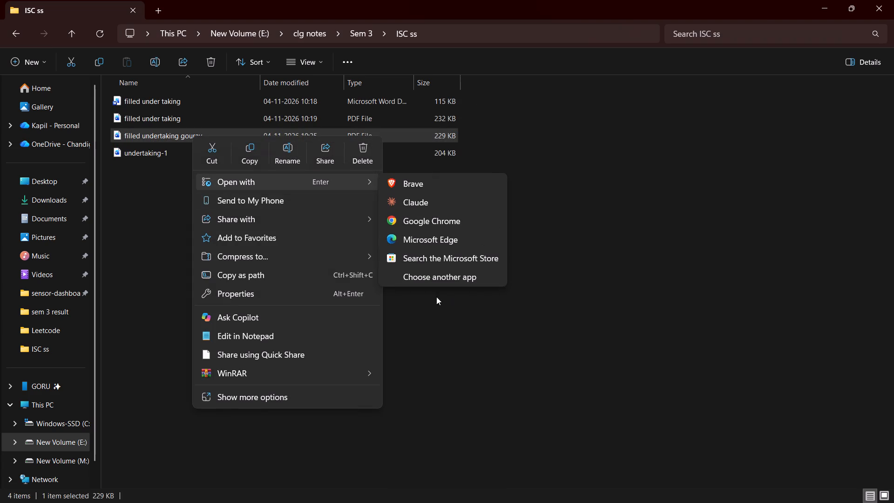
click(438, 281)
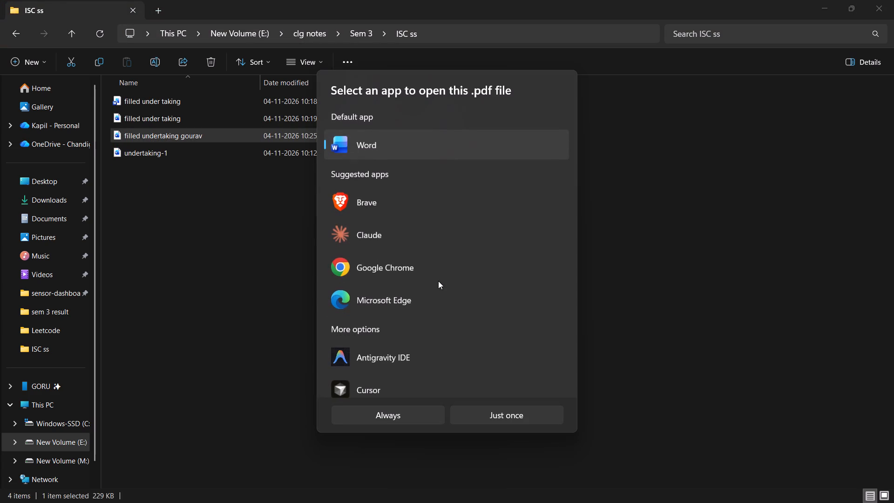
click(394, 292)
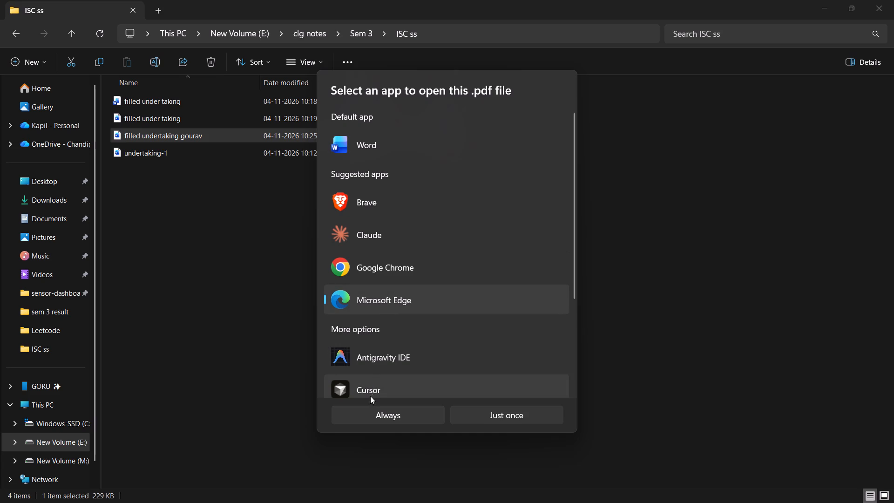
click(363, 415)
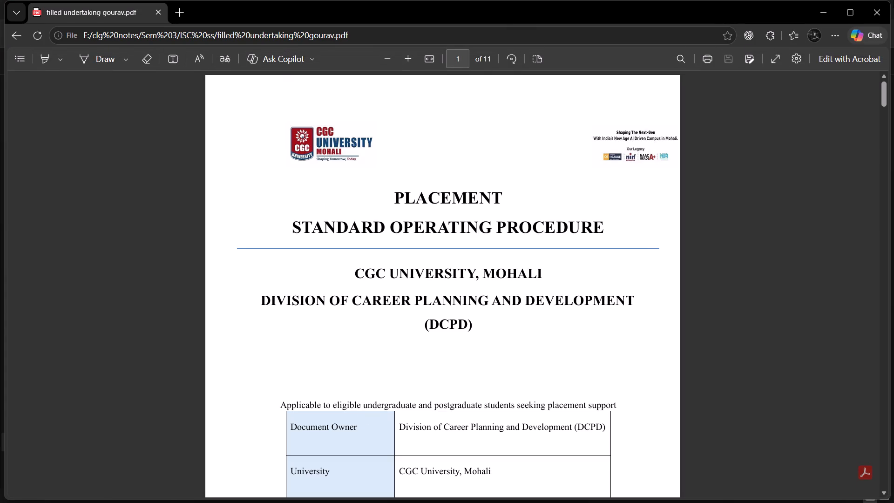
click(874, 7)
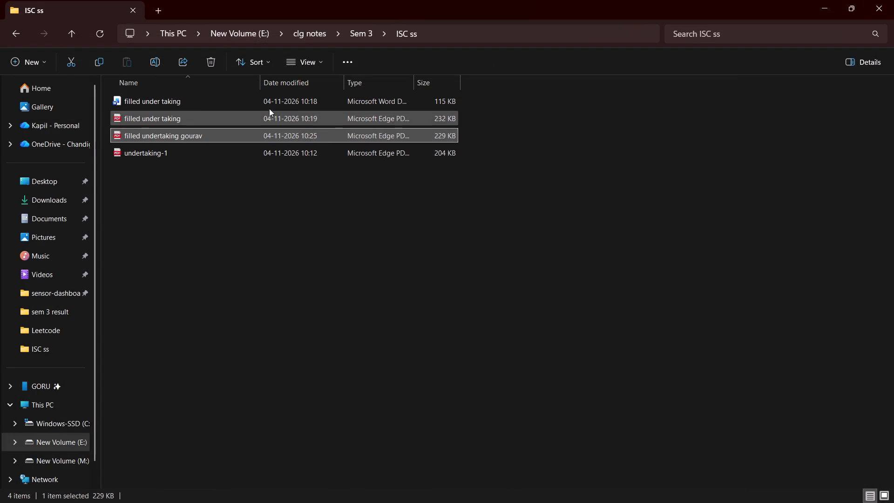
Open the filled under taking Word document to view it, and close it.
click(204, 101)
double_click(204, 101)
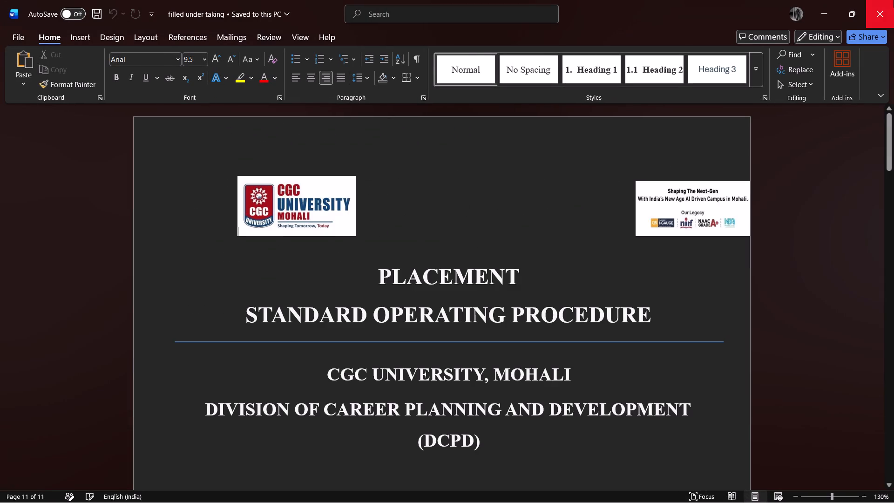
click(893, 0)
Close the undertaking-1 document in Word without saving its changes.
click(893, 14)
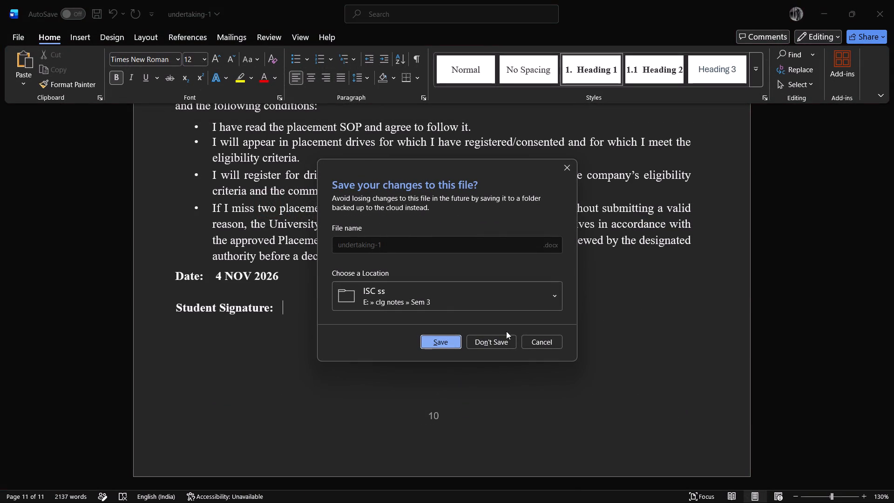
click(541, 347)
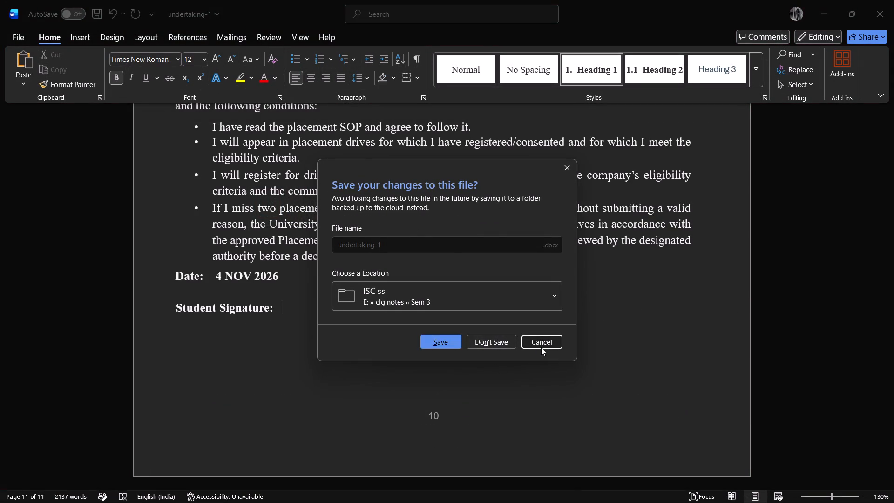
click(893, 0)
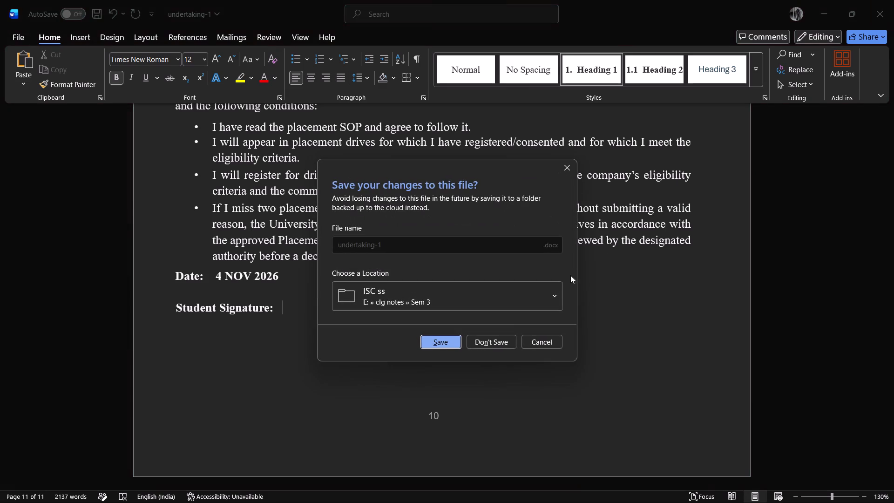
click(488, 335)
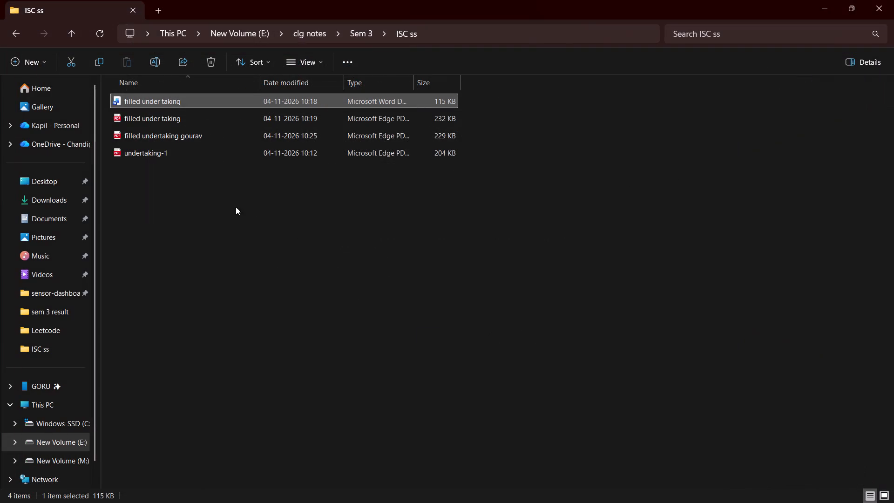
Pick up the filled undertaking gourav PDF for sharing and search the computer for WhatsApp.
click(278, 133)
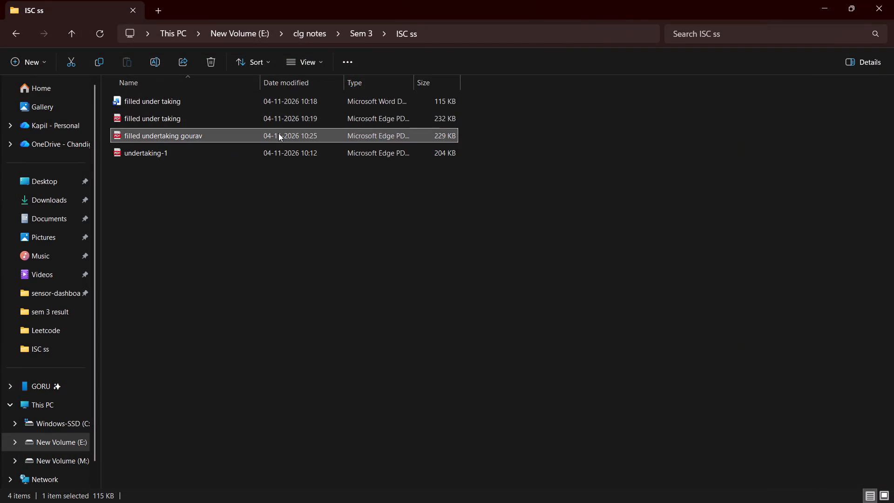
click(278, 133)
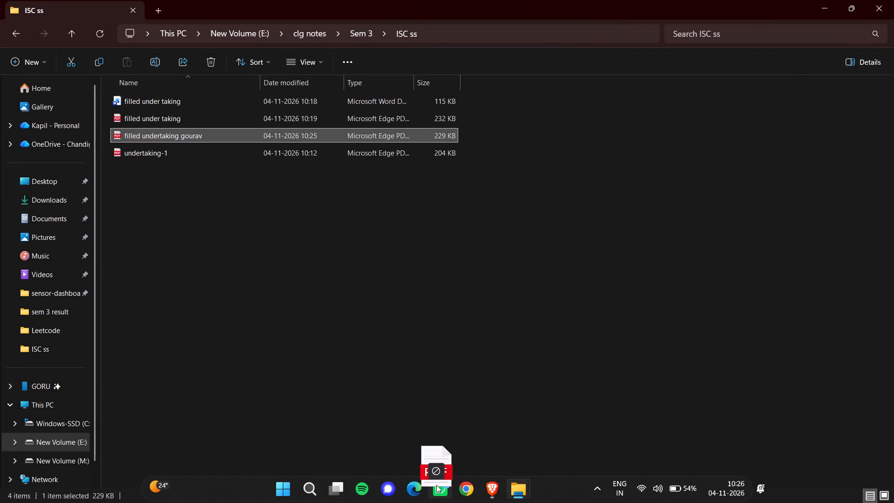
key(w)
key(h)
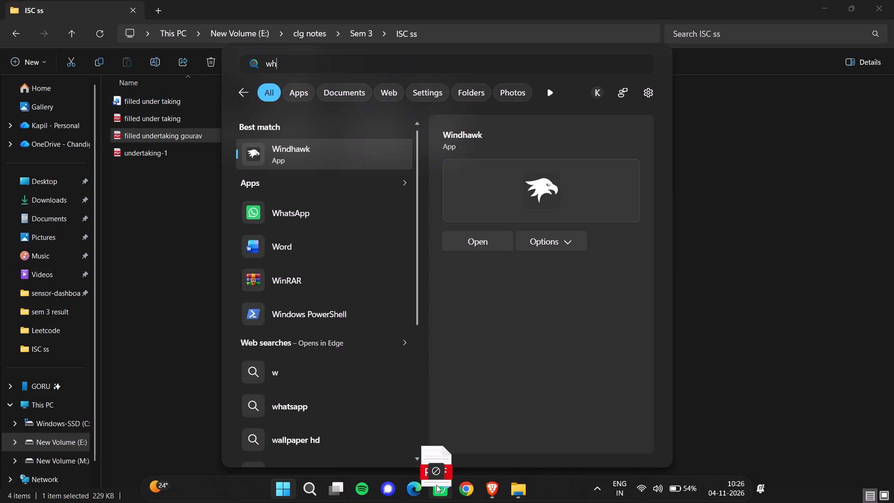
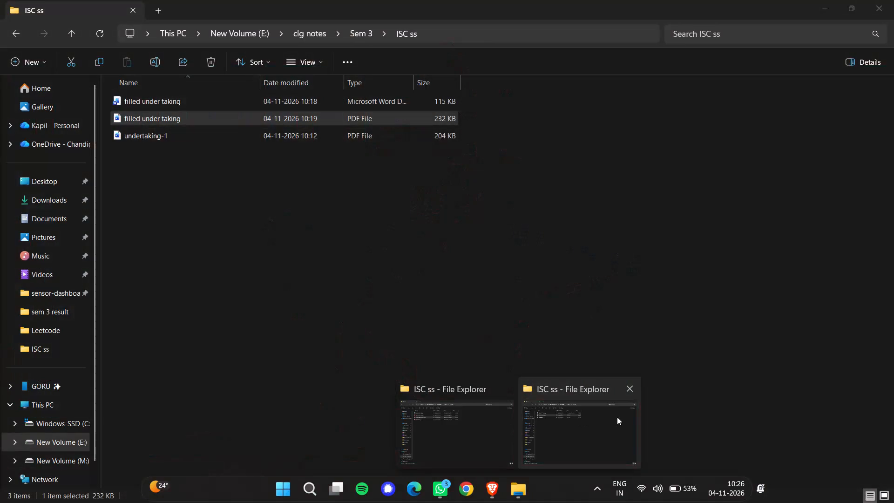
Bring up the other ISC ss folder window and carry the filled under taking PDF toward WhatsApp for sharing.
click(485, 425)
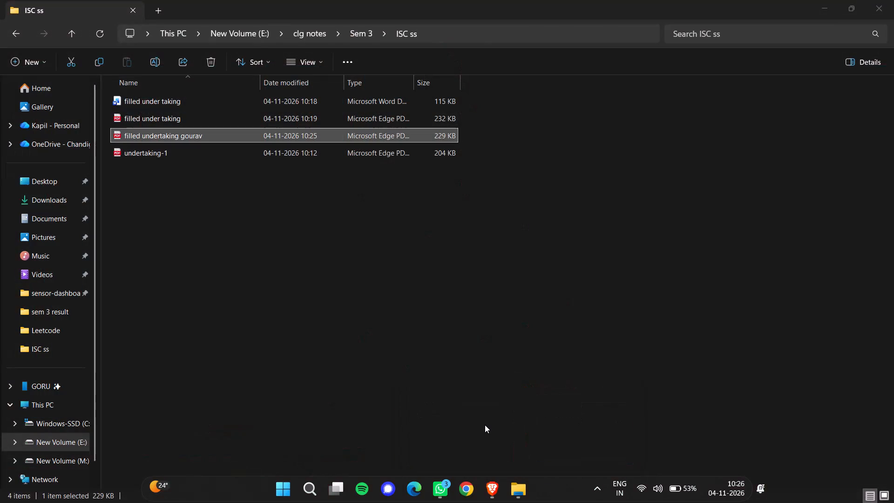
click(183, 120)
click(183, 120)
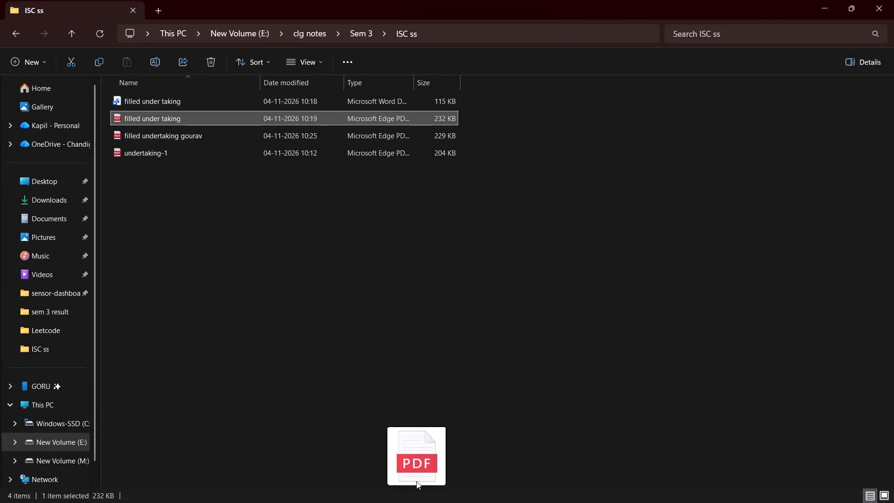
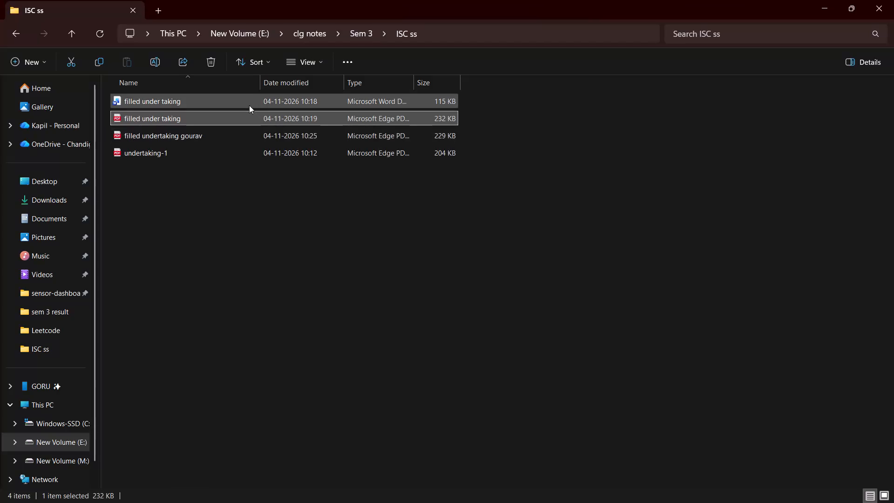
Open the filled under taking PDF in Microsoft Edge and review the completed Appendix 1 undertaking page, from signature to student details.
double_click(251, 119)
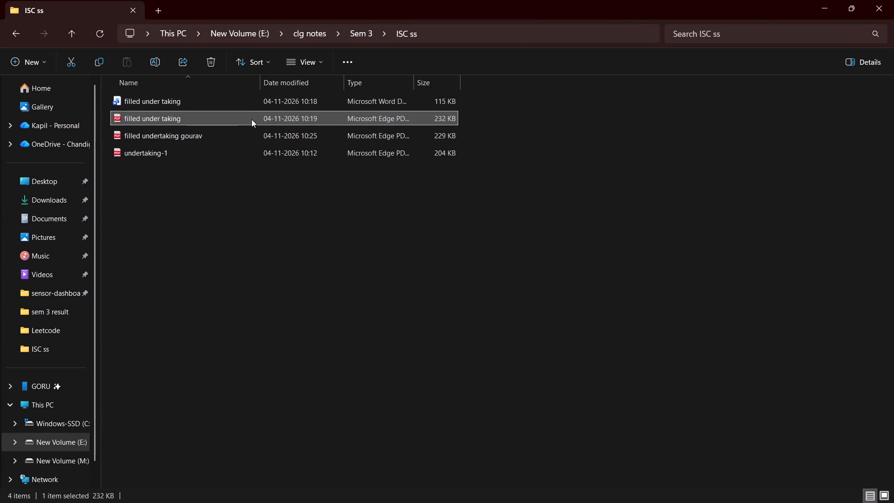
scroll(398, 223, down, 4)
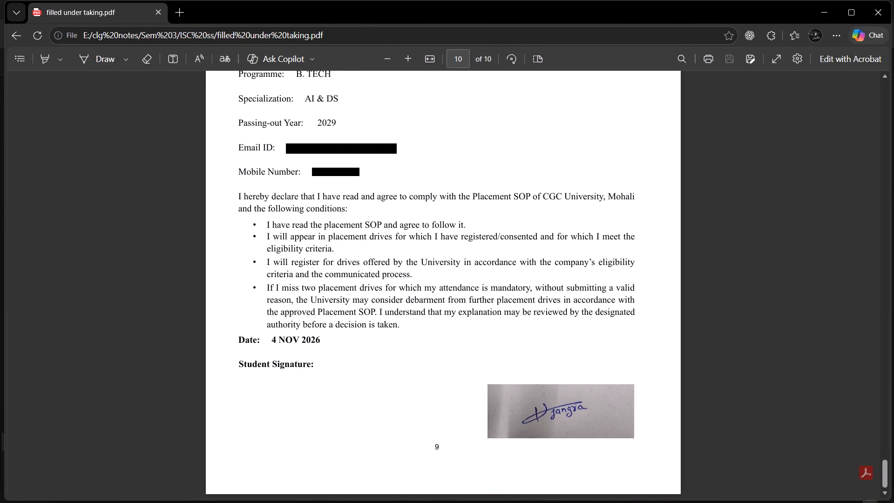
scroll(398, 223, up, 2)
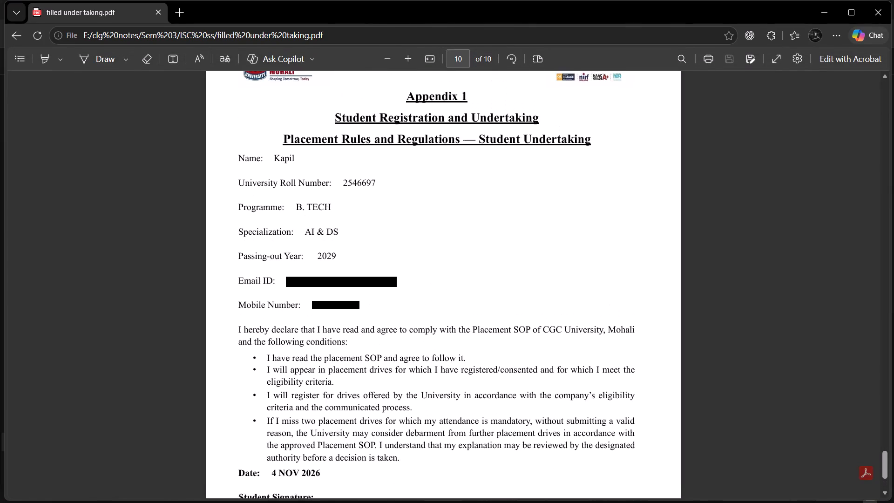
scroll(398, 223, up, 2)
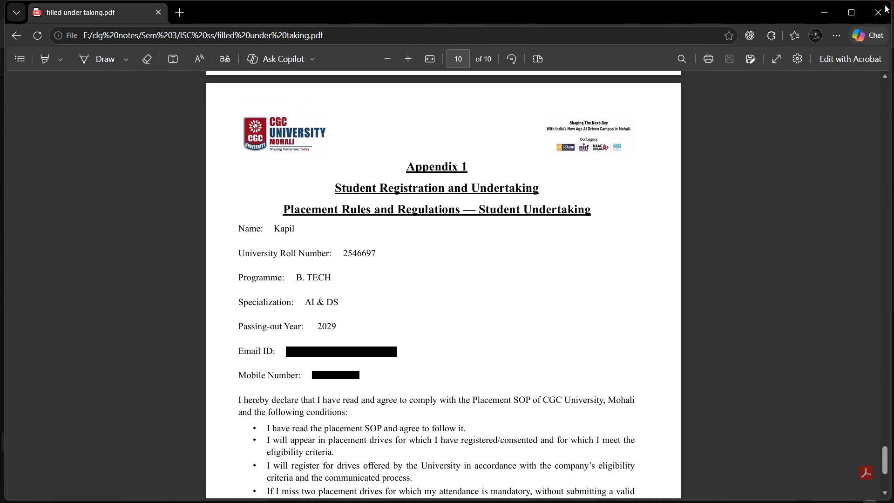
Close the filled under taking PDF and the ISC ss folder window behind it, returning to the desktop.
click(872, 13)
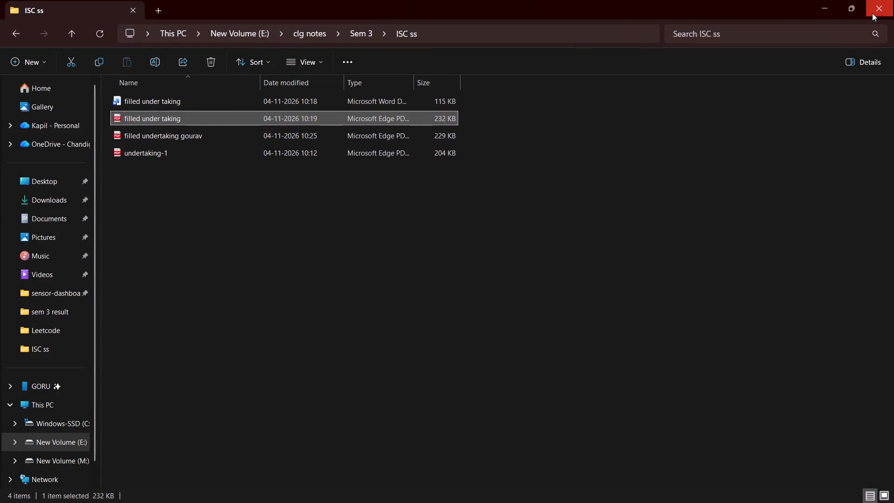
click(872, 13)
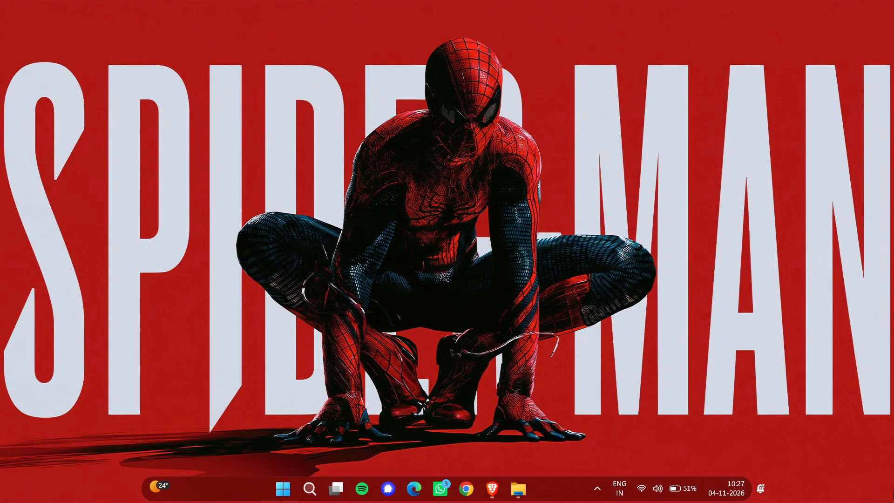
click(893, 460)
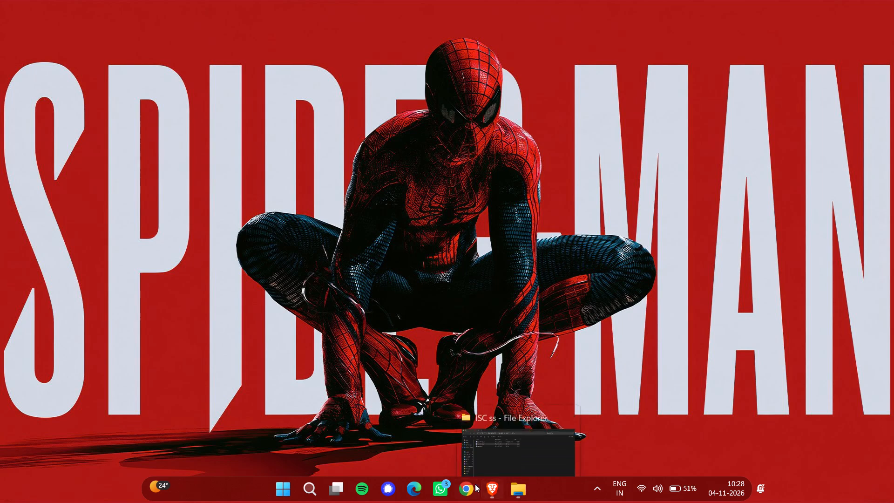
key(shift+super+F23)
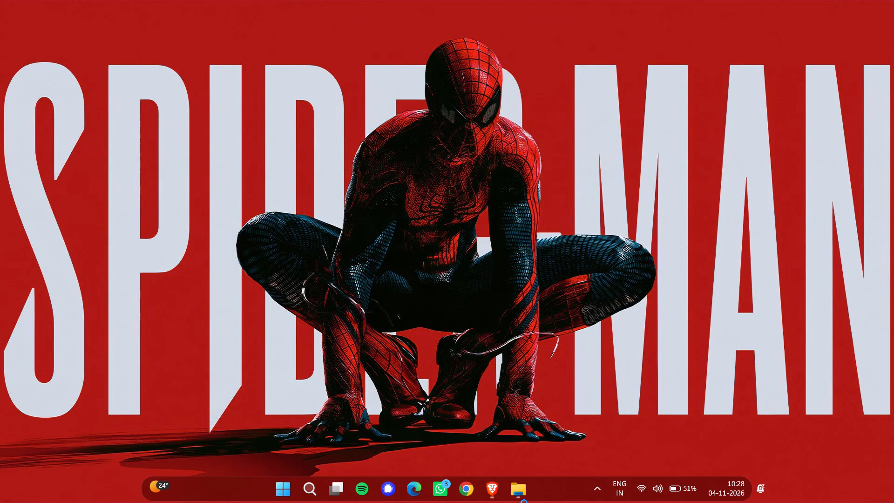